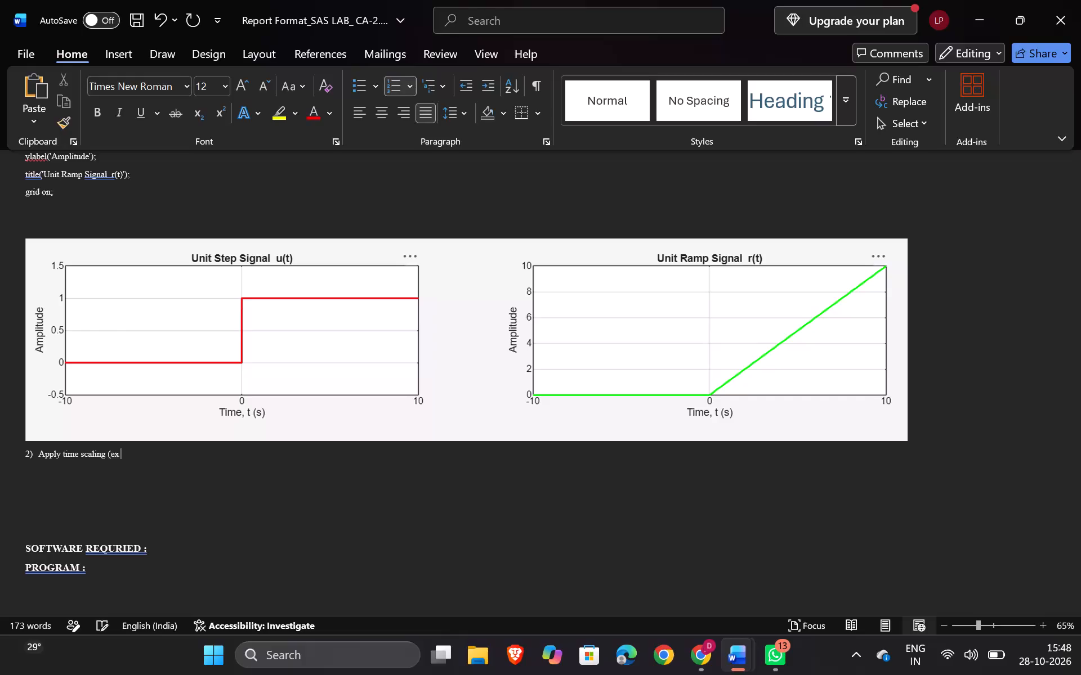
Delete the partly written item 2 text below the signal plots.
key(BackSpace)
key(BackSpace)
key(BackSpace)
key(BackSpace)
key(BackSpace)
key(BackSpace)
key(BackSpace)
key(BackSpace)
key(BackSpace)
key(BackSpace)
key(BackSpace)
key(BackSpace)
key(BackSpace)
key(BackSpace)
key(BackSpace)
key(BackSpace)
key(BackSpace)
key(BackSpace)
key(BackSpace)
key(BackSpace)
key(BackSpace)
key(BackSpace)
key(BackSpace)
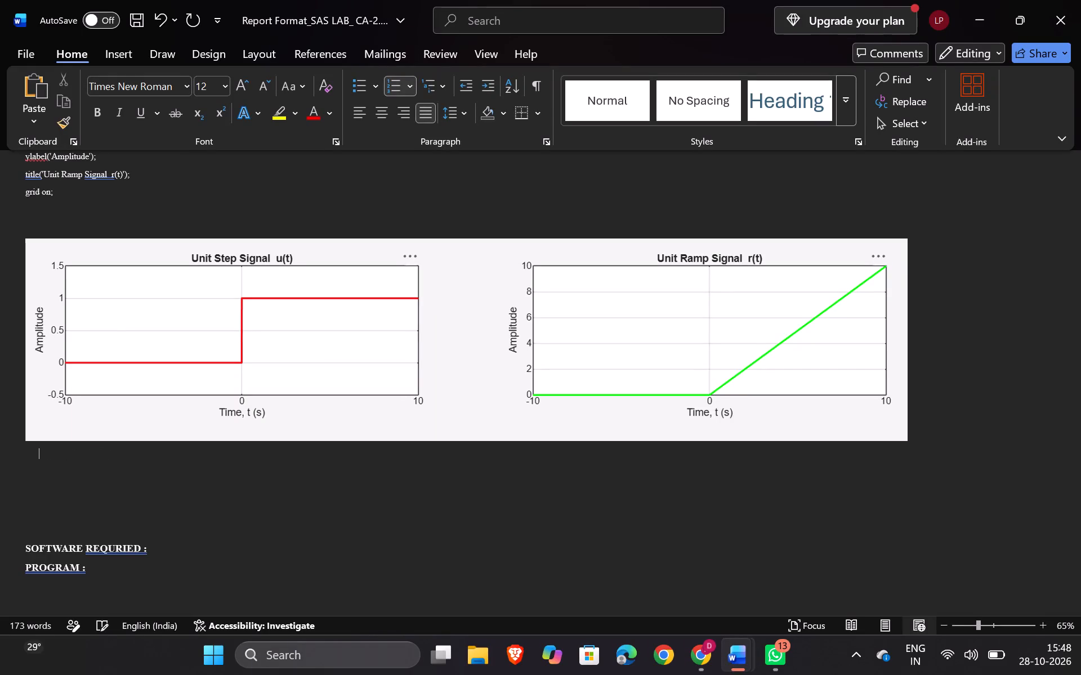
Add blank lines below the plots and paste item 2, "Apply time scaling (expansion) operation on the signal generated with a scaling factor of 2.".
key(Return)
key(Return)
key(Return)
key(Return)
key(Return)
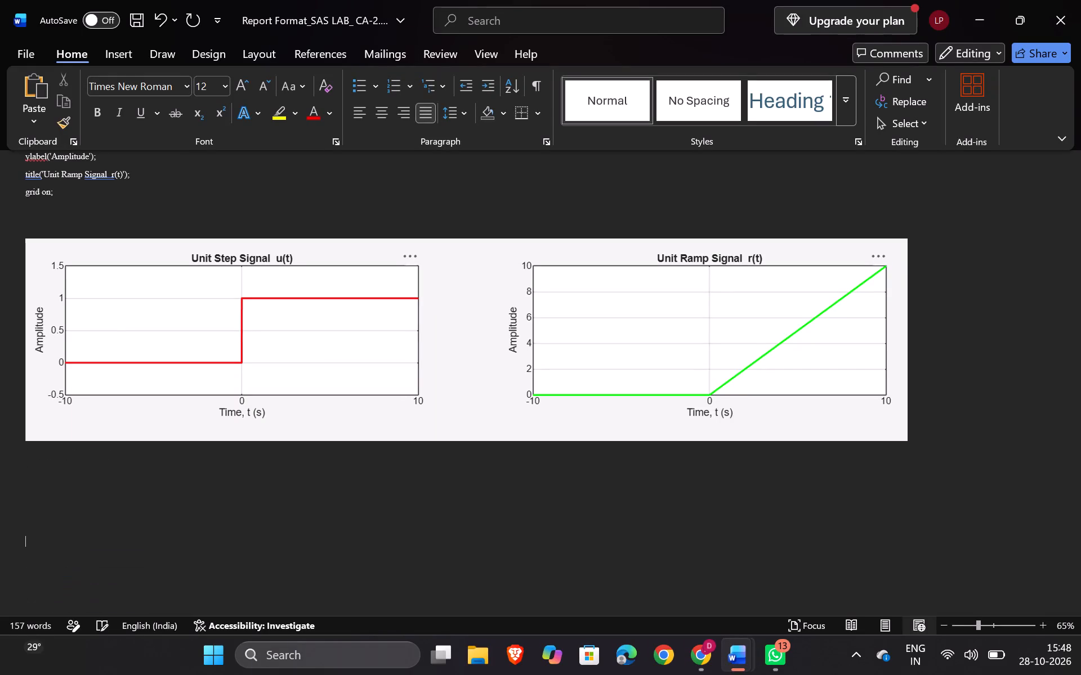
key(ctrl+v)
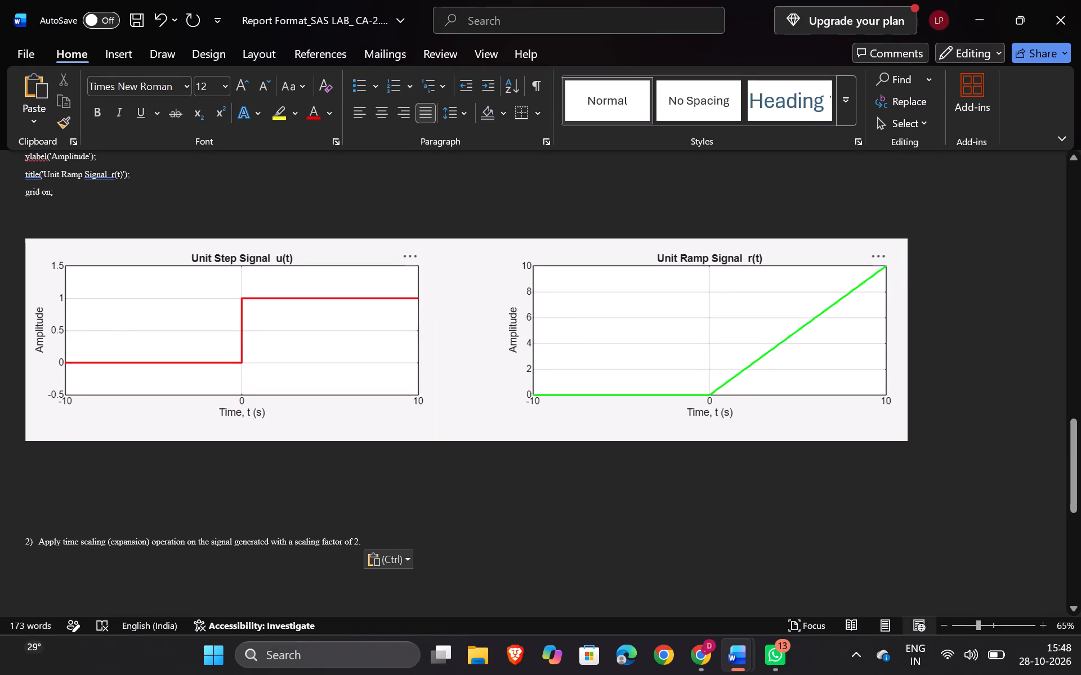
click(394, 522)
Enter the student's name on the "Name of Student-" line of the report's cover section.
scroll(394, 522, up, 1)
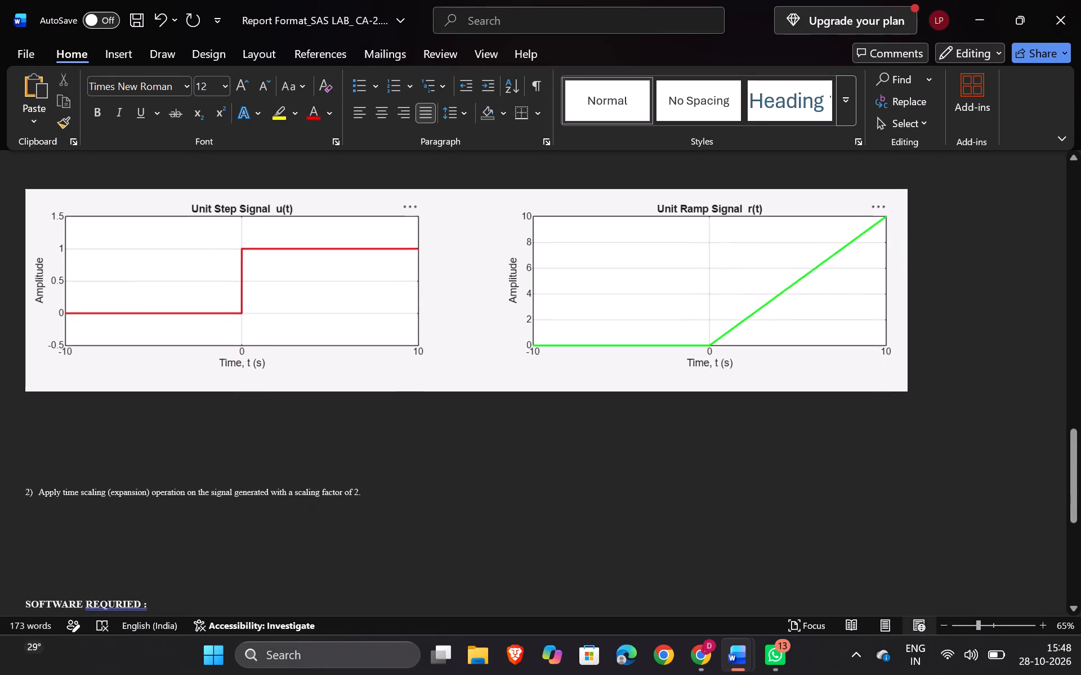
scroll(394, 522, up, 7)
scroll(394, 522, down, 1)
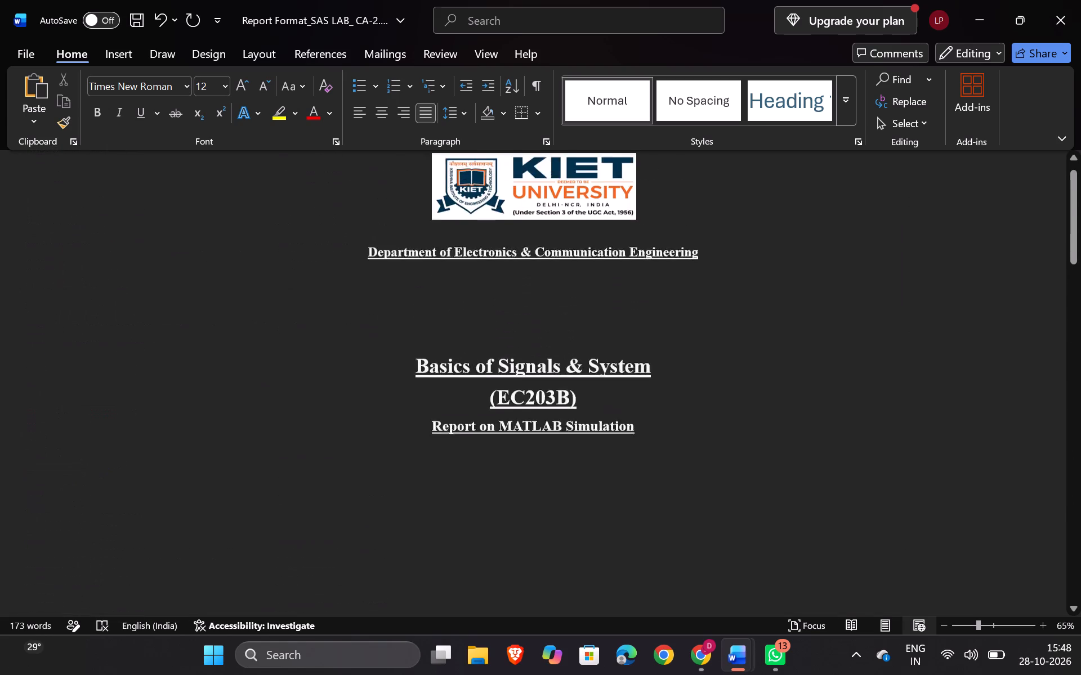
scroll(394, 522, down, 1)
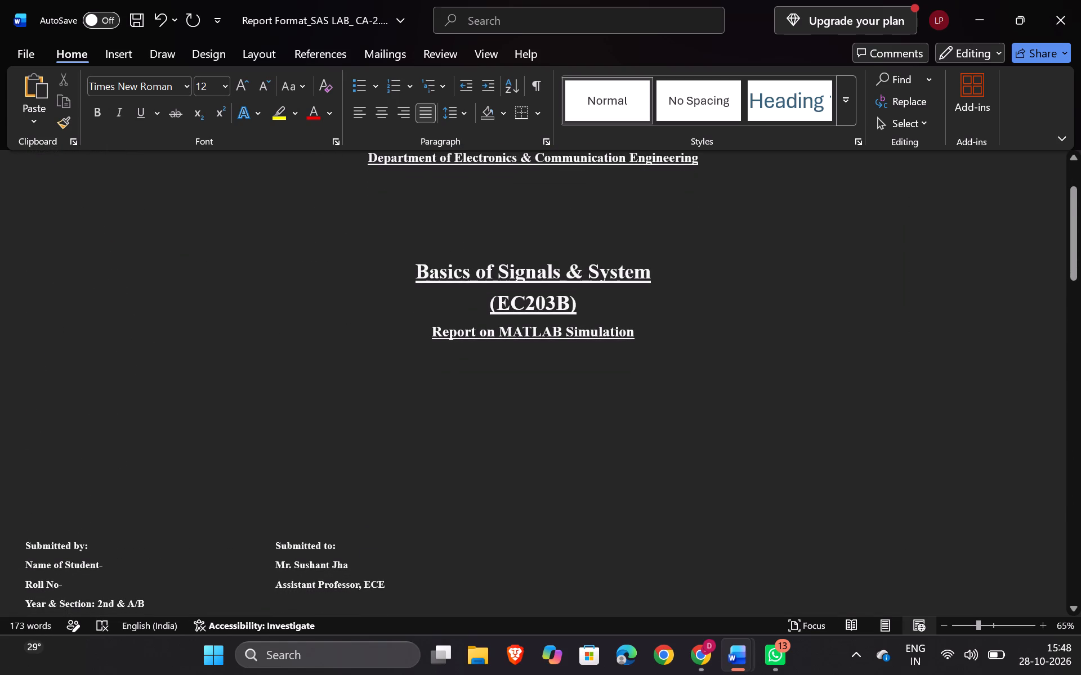
click(111, 569)
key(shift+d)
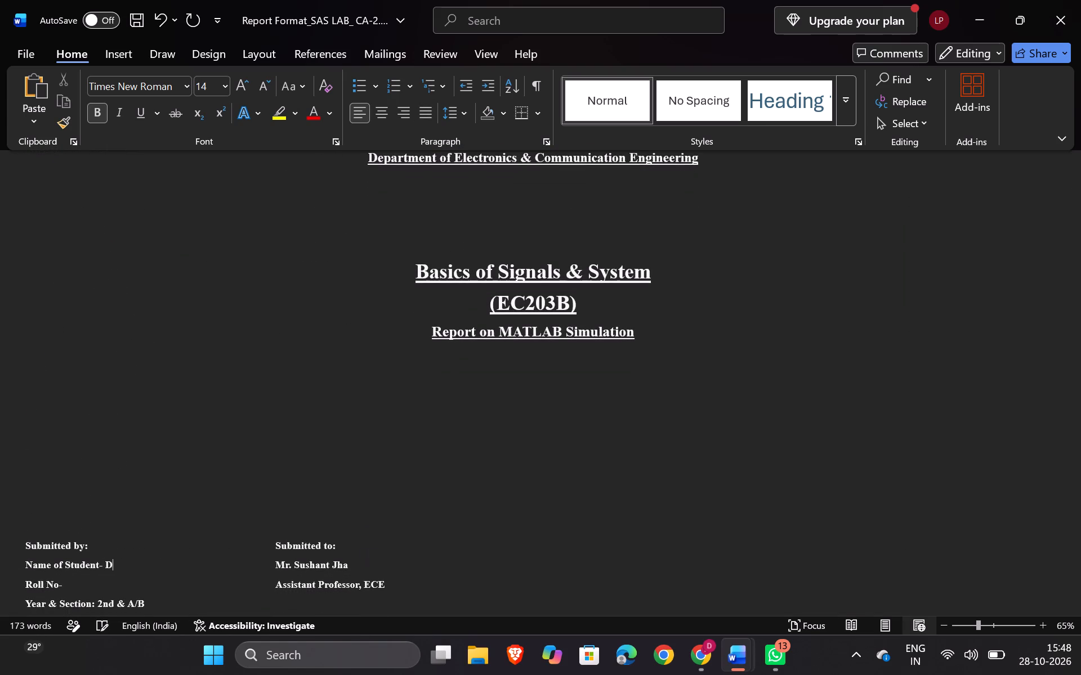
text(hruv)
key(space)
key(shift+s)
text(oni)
Enter the student's roll number on the "Roll No-" line.
click(86, 588)
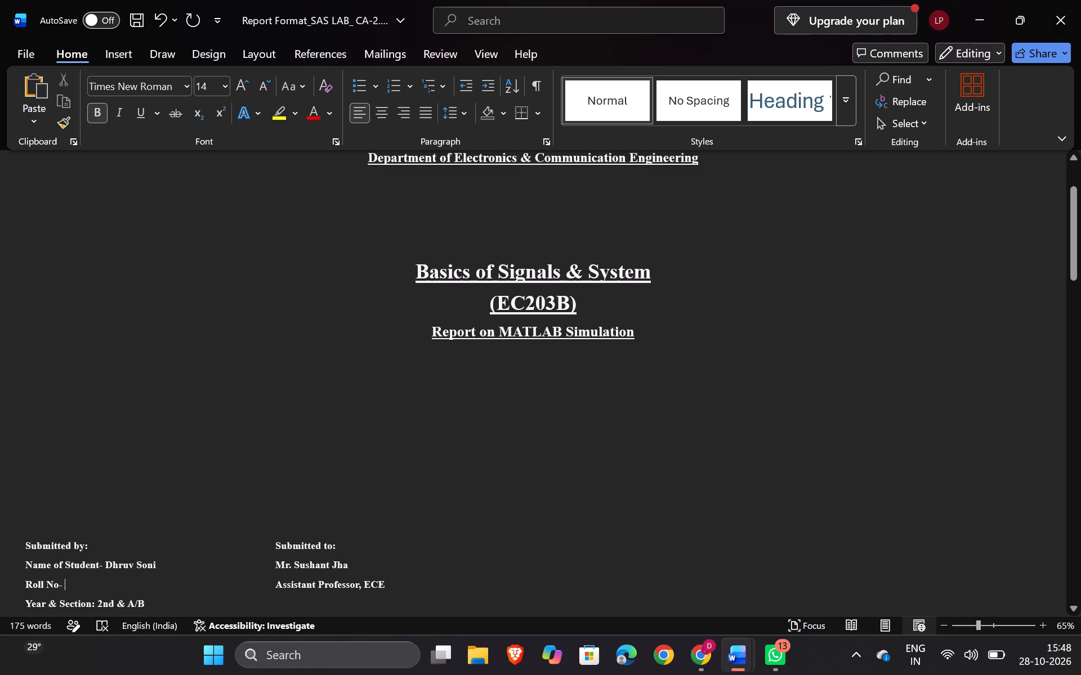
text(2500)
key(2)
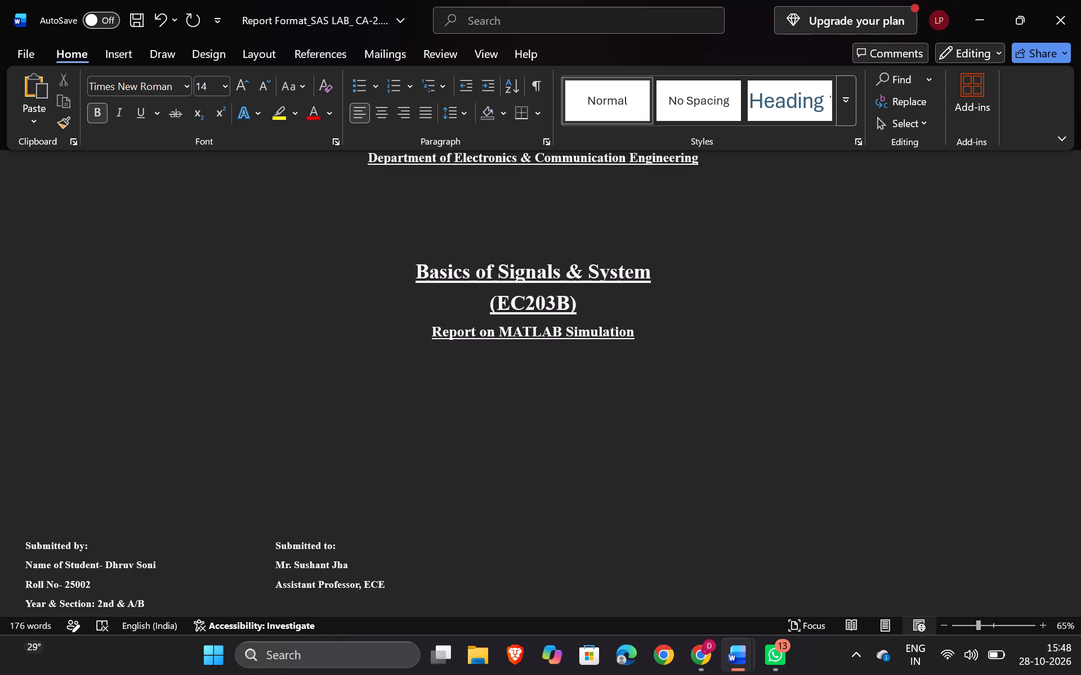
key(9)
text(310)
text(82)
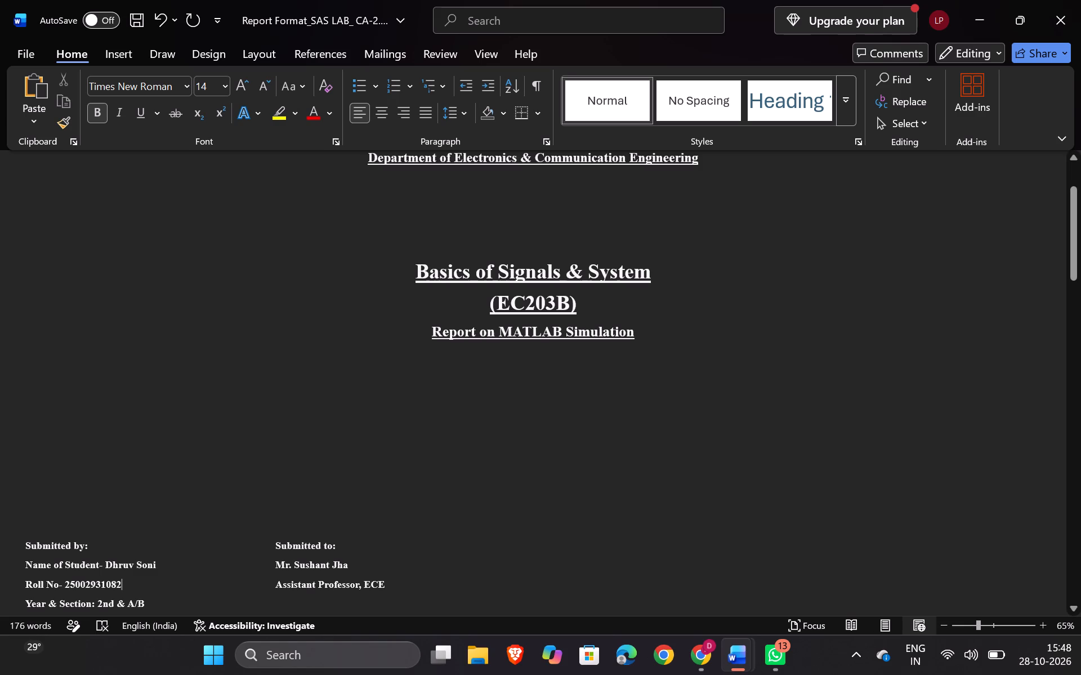
Edit the Year & Section line so it reads "2nd B".
scroll(363, 564, down, 1)
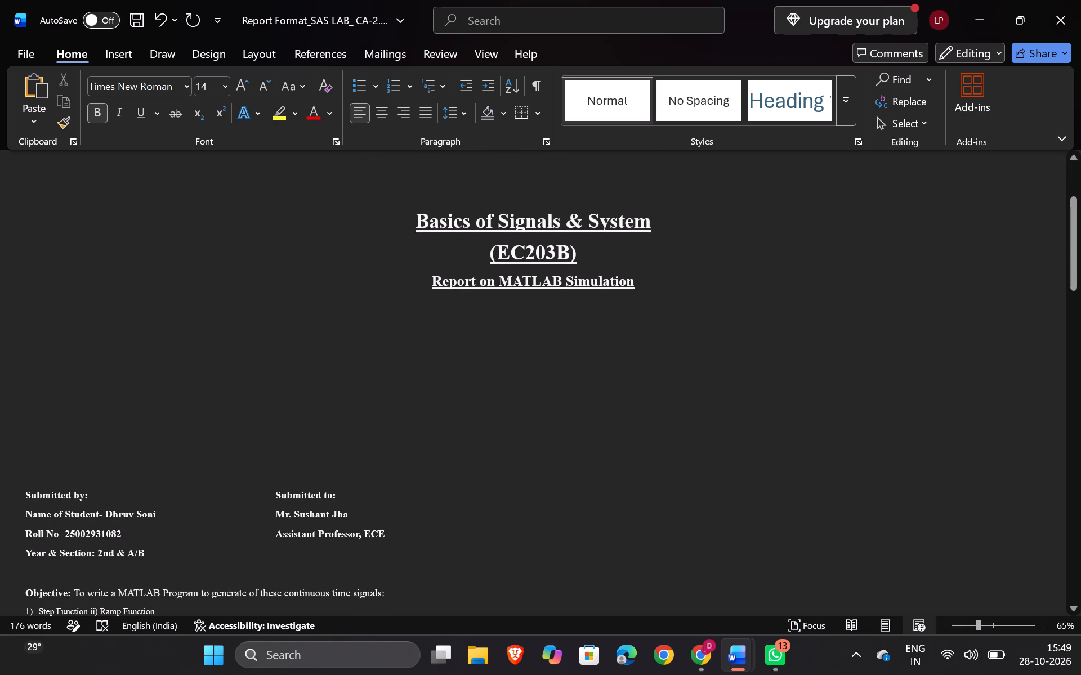
click(125, 551)
key(BackSpace)
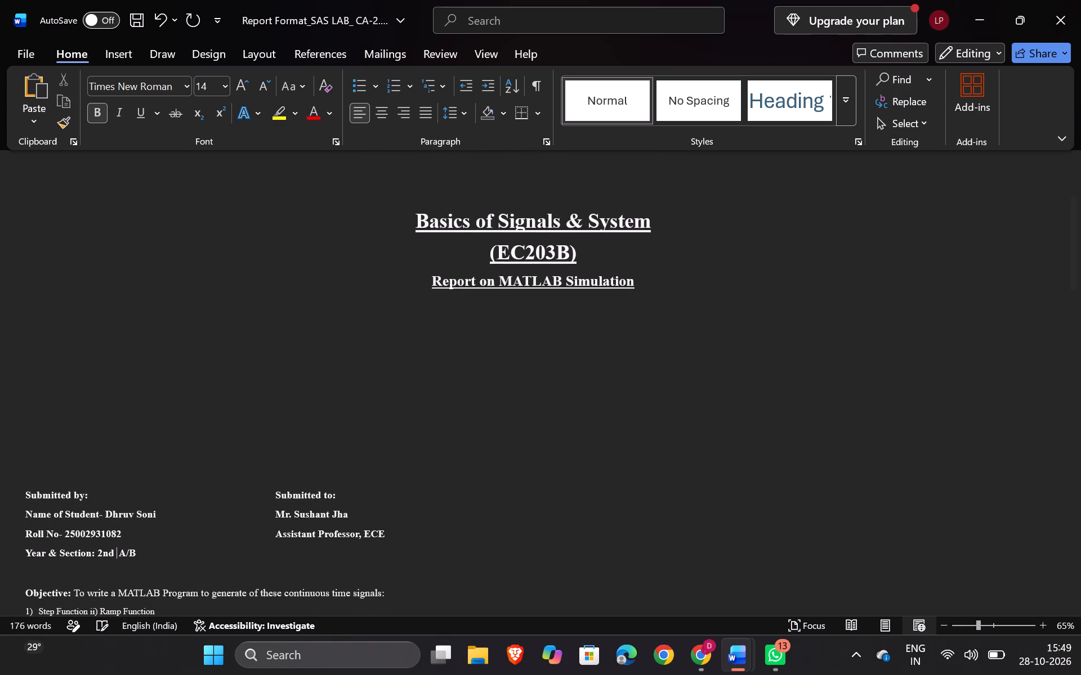
key(Right)
key(Right)
key(Right)
key(BackSpace)
key(BackSpace)
key(BackSpace)
Copy the "SOFTWARE REQURIED :" and "PROGRAM :" headings from the end of the report.
scroll(125, 551, down, 1)
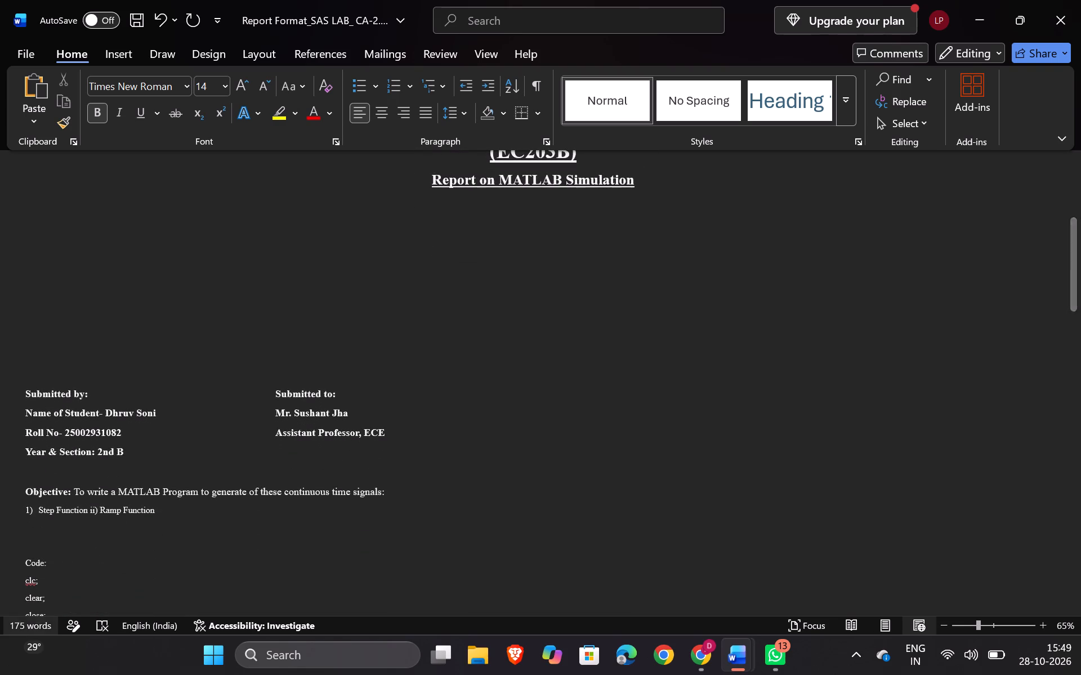
scroll(117, 536, down, 6)
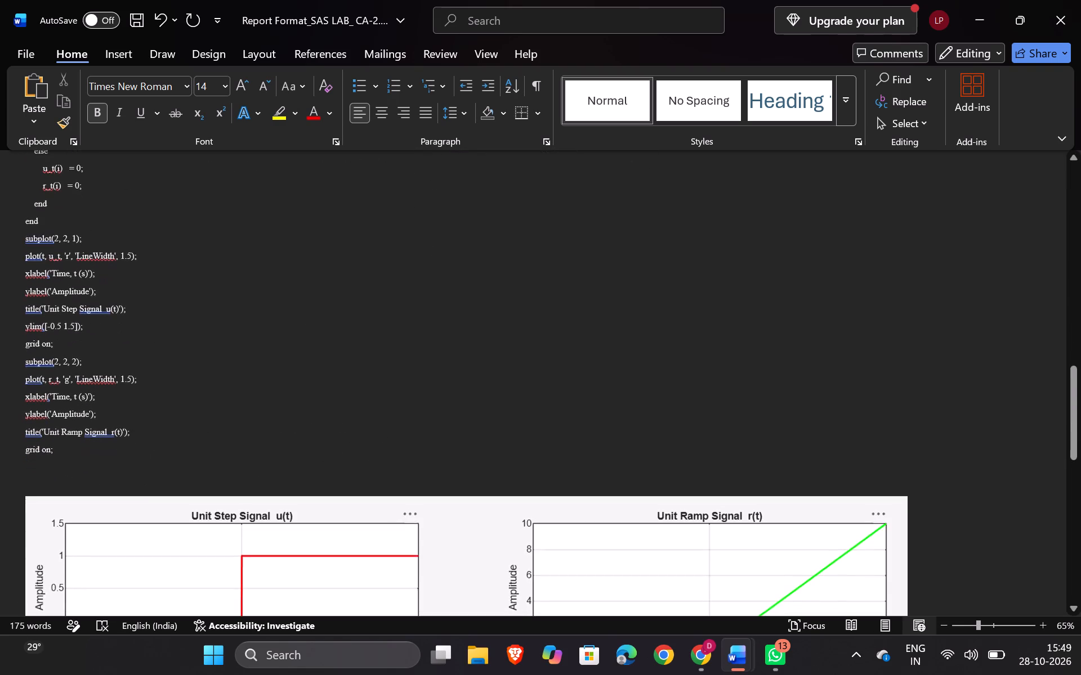
scroll(117, 536, down, 6)
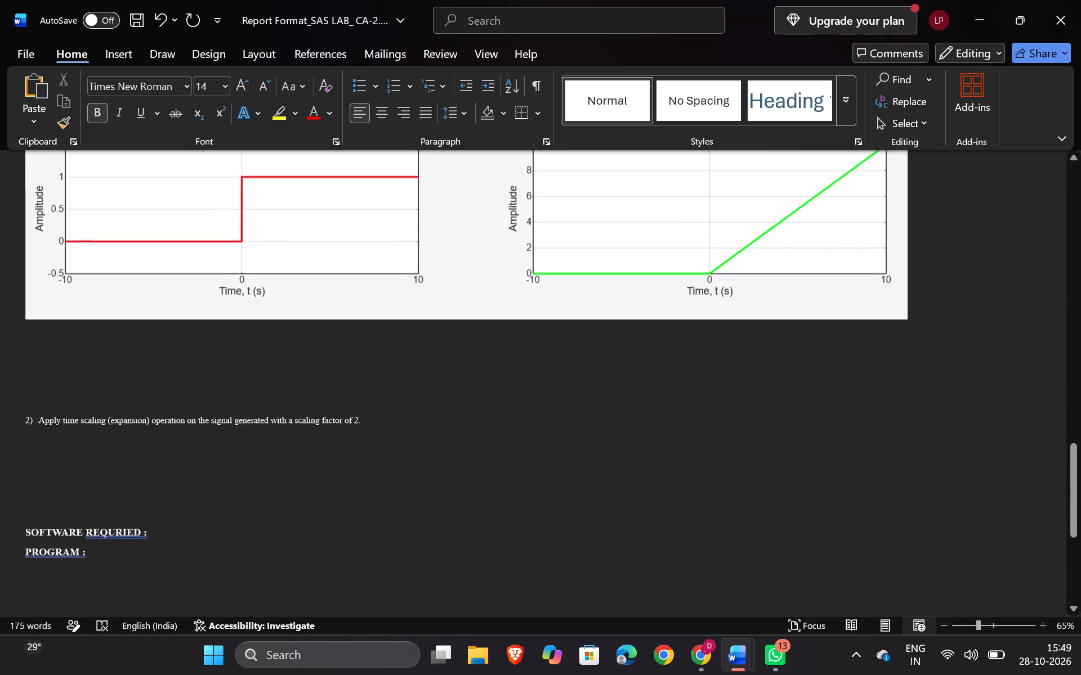
scroll(117, 522, down, 1)
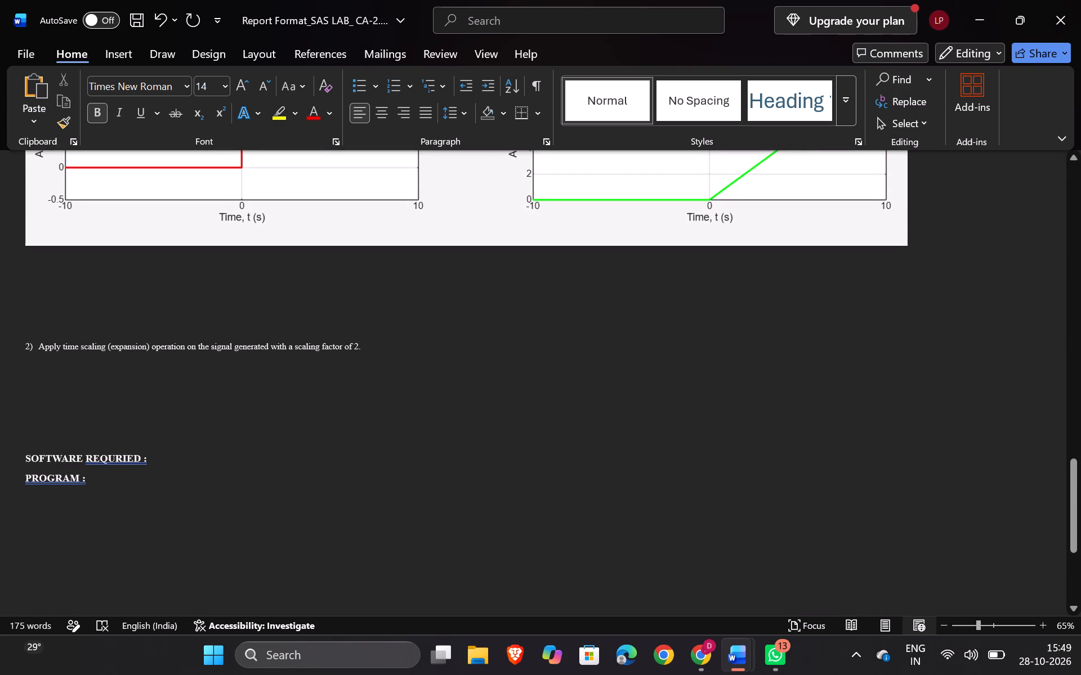
click(22, 452)
drag(22, 452, 105, 478)
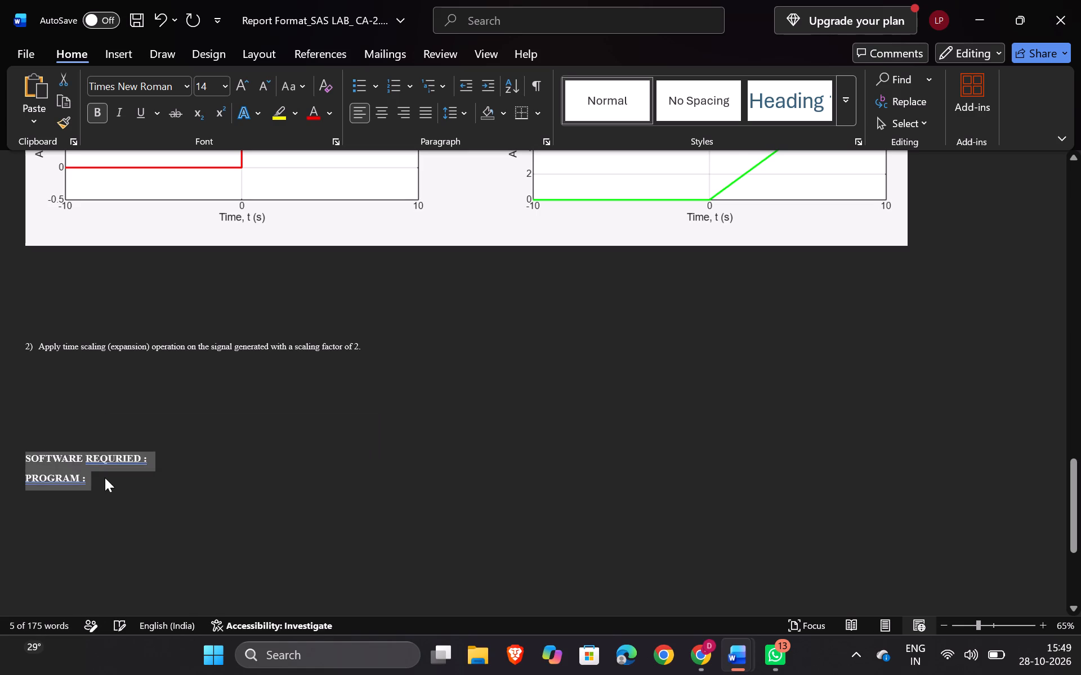
key(ctrl+c)
scroll(105, 478, up, 6)
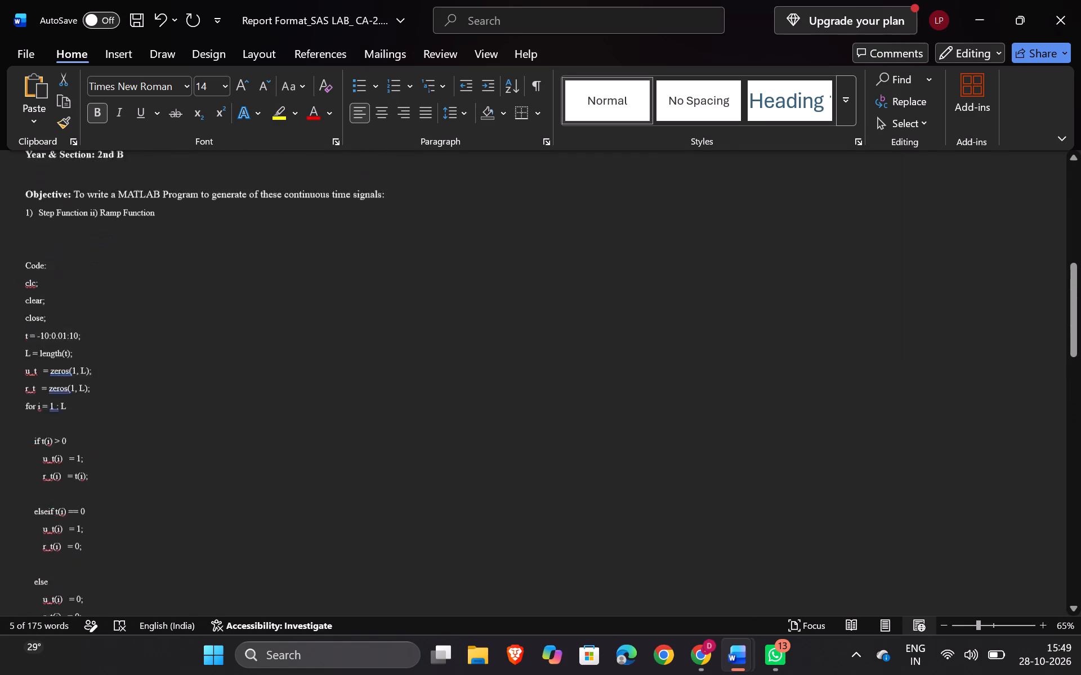
scroll(105, 478, up, 2)
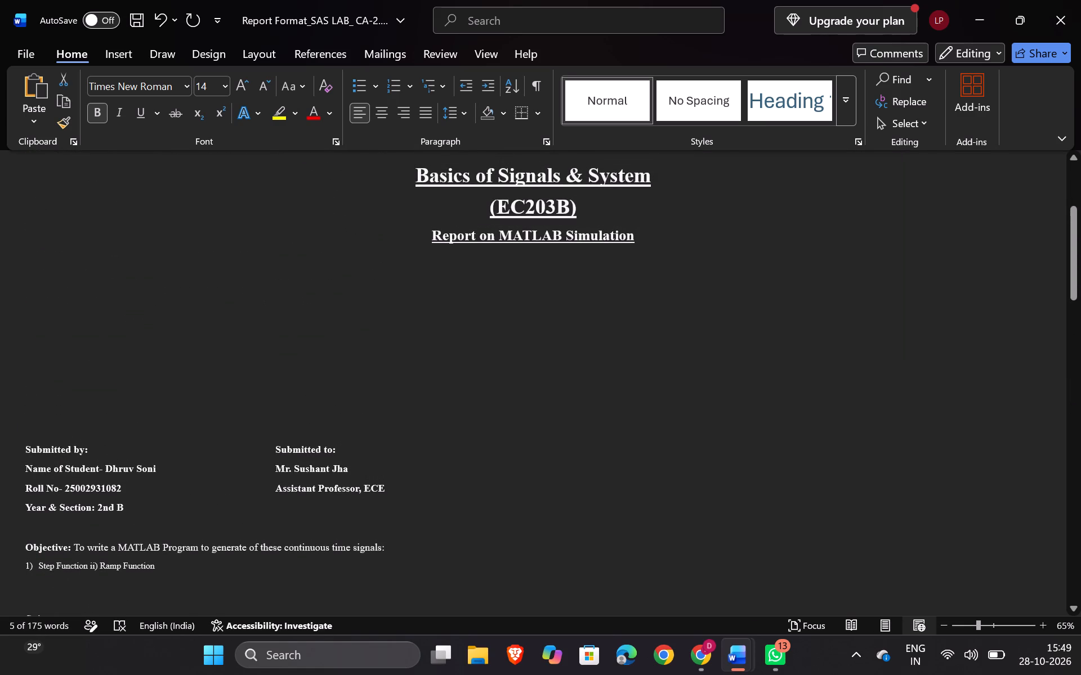
scroll(145, 508, down, 1)
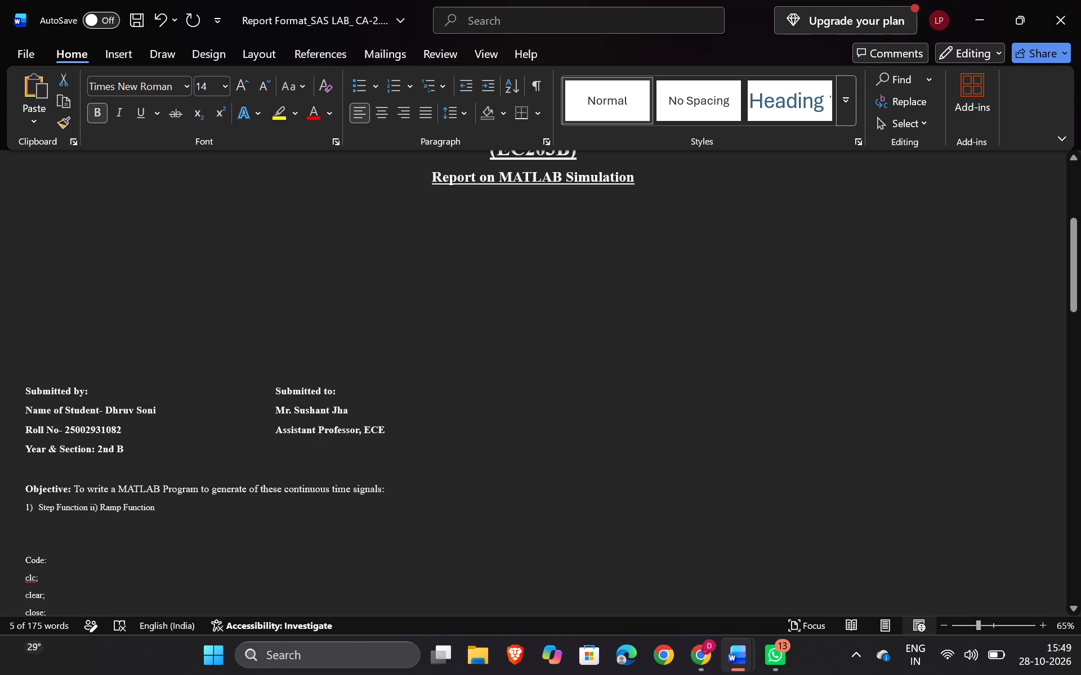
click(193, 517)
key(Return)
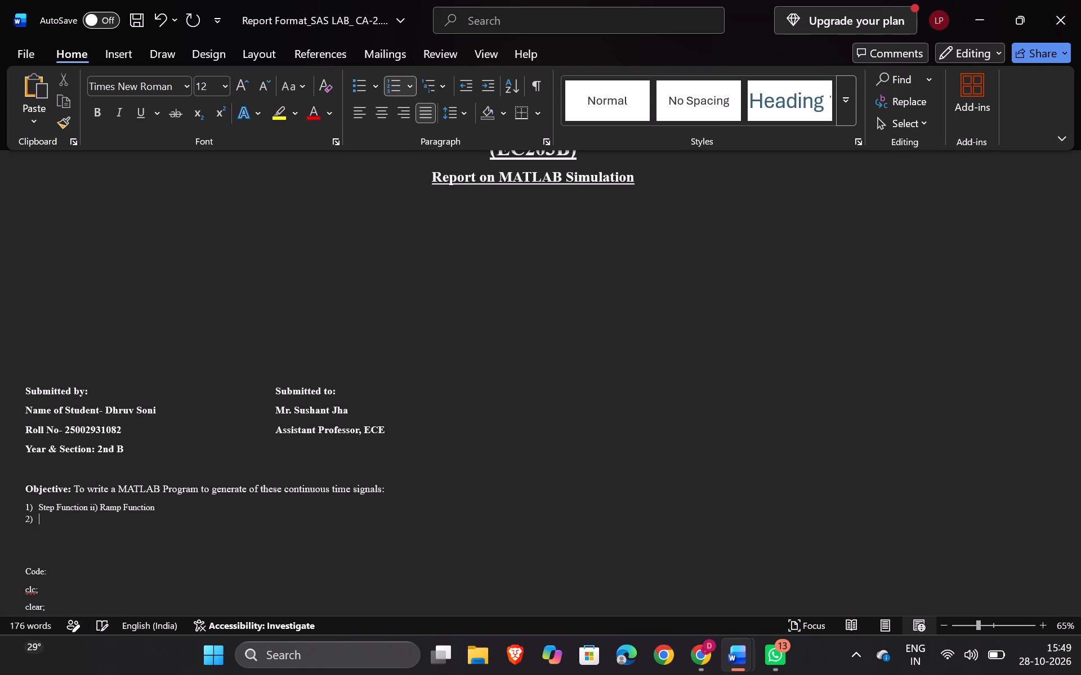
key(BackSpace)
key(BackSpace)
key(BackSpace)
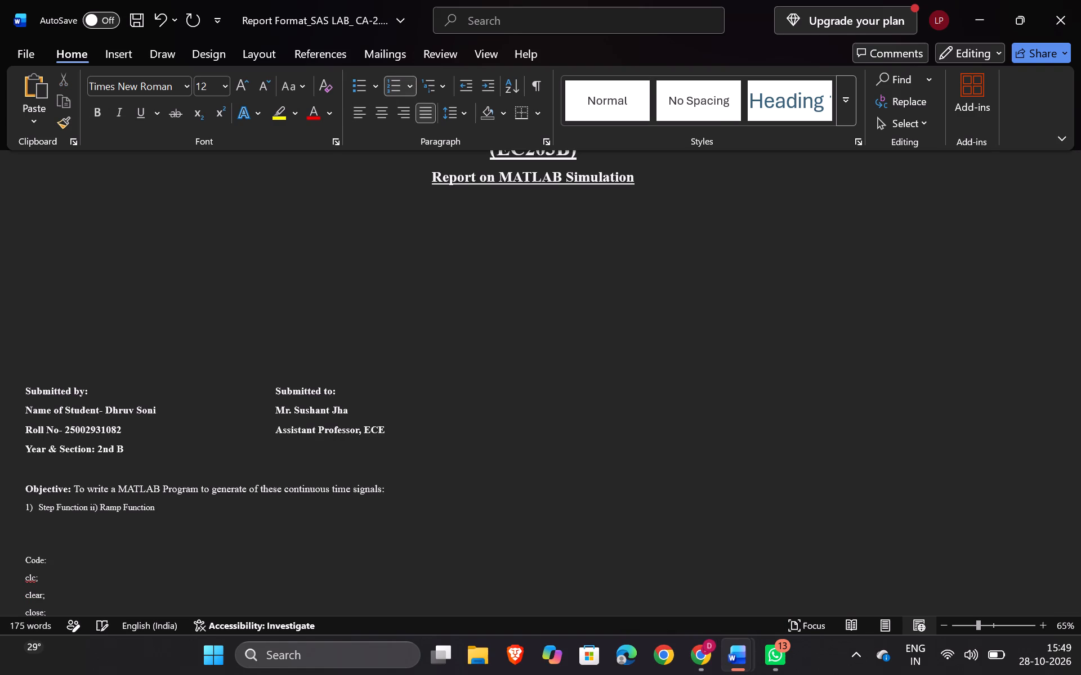
Paste the copied software and program headings between the Year & Section line and the Objective.
click(70, 467)
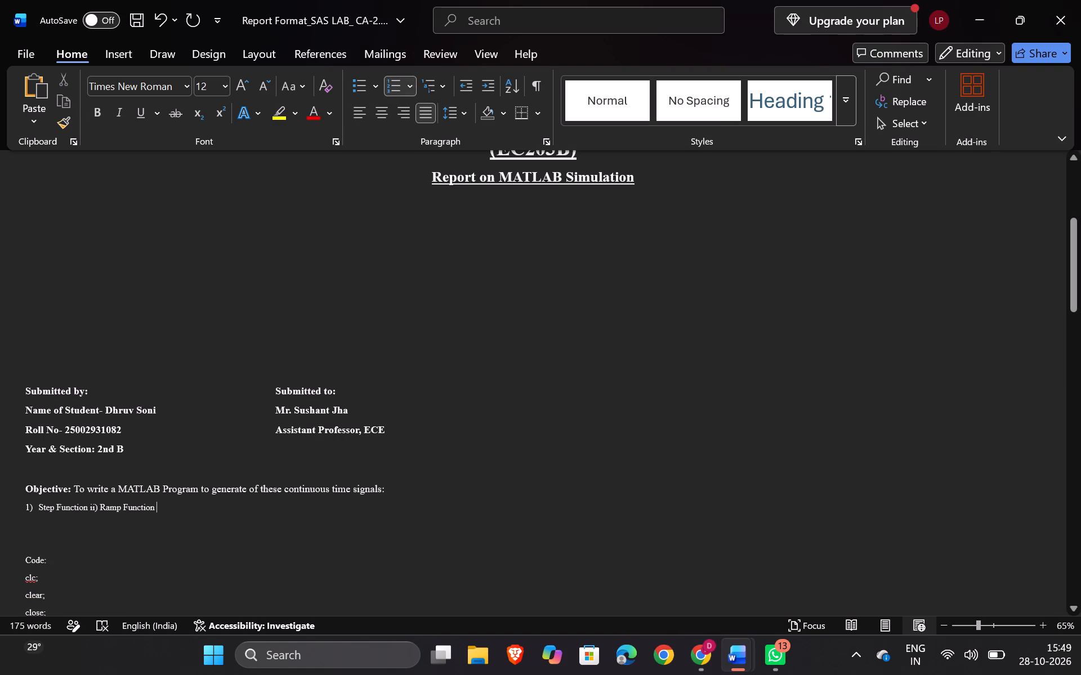
key(ctrl+v)
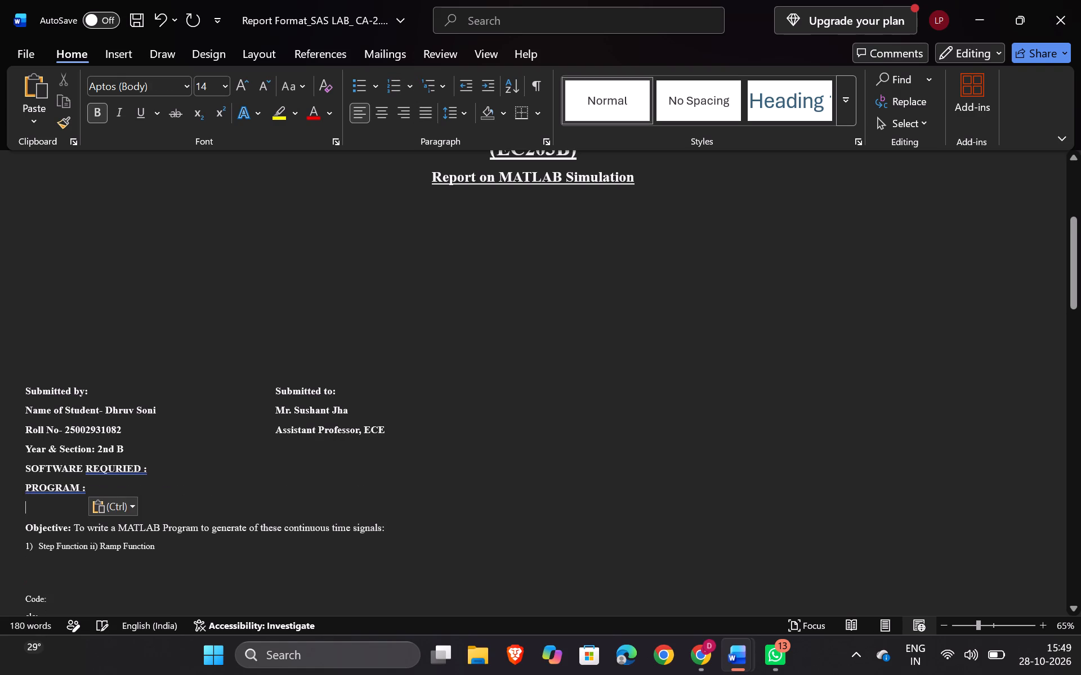
Enter MATLAB after the "SOFTWARE REQURIED :" heading above the Objective.
click(174, 470)
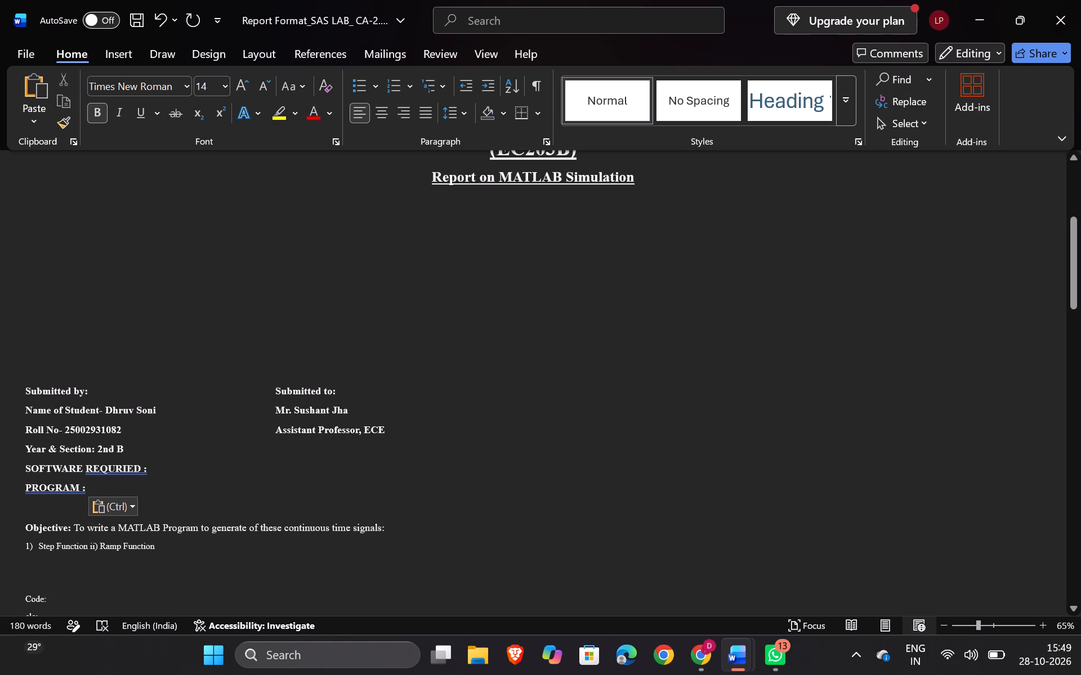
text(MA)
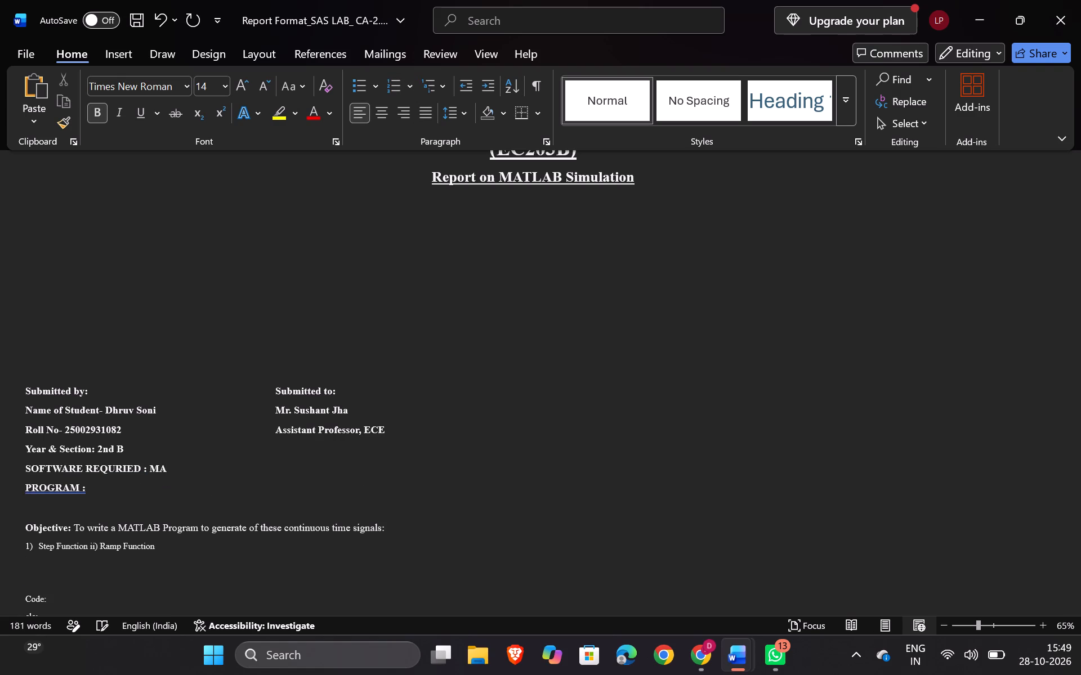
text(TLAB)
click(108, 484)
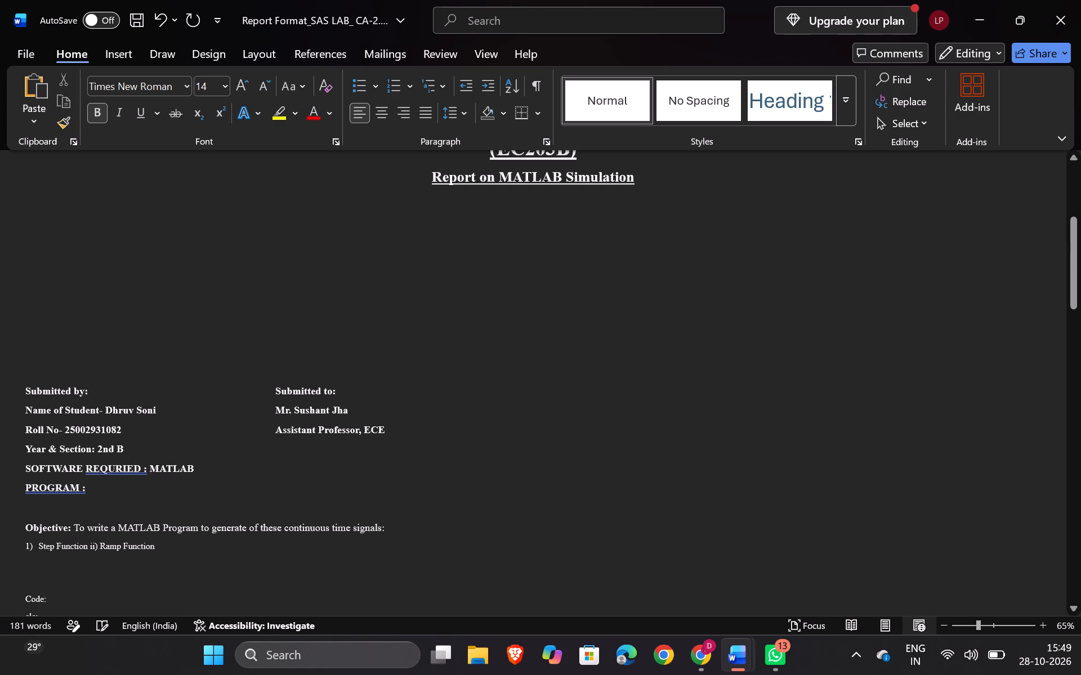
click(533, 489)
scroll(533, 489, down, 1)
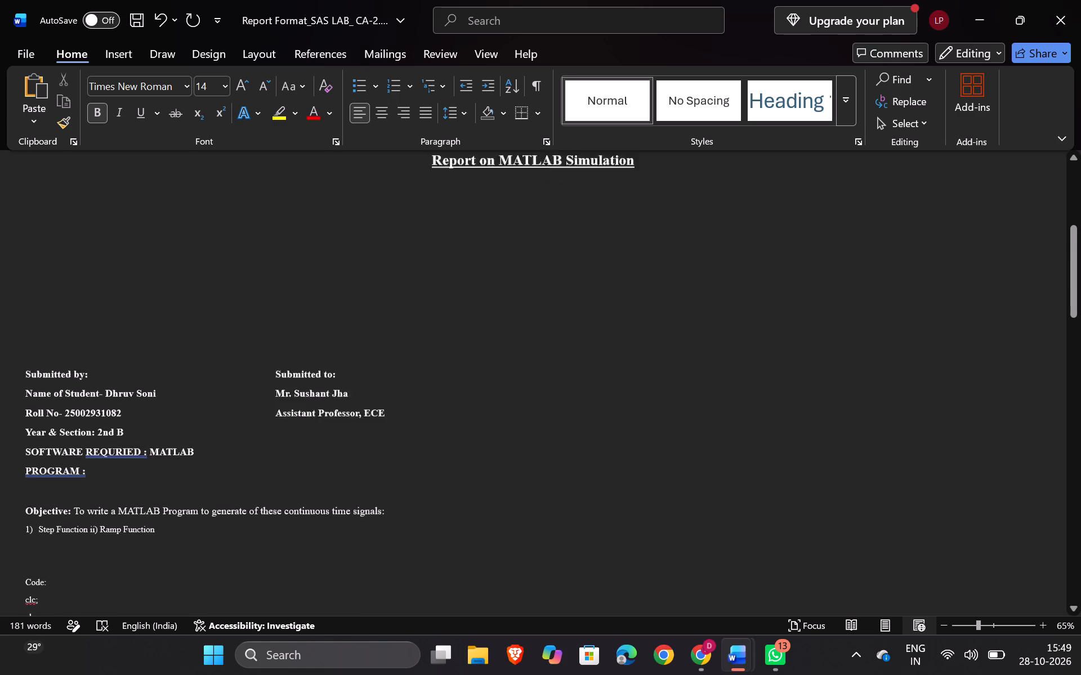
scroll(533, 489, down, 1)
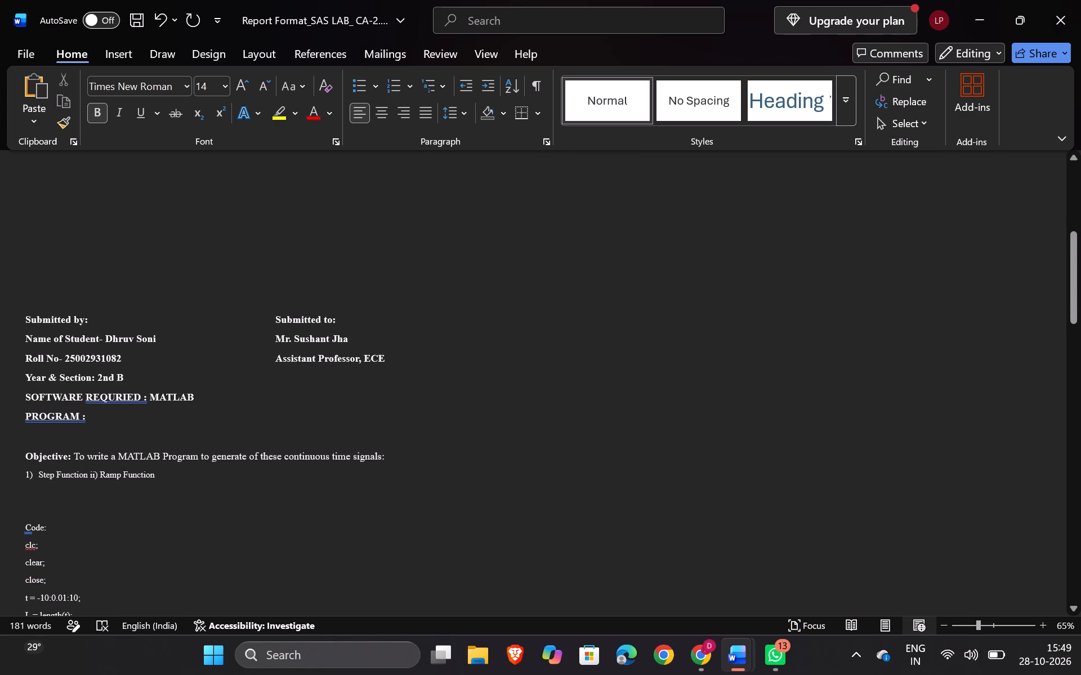
Delete the "PROGRAM :" heading line below the "SOFTWARE REQURIED : MATLAB" line.
click(95, 420)
key(BackSpace)
key(BackSpace)
key(BackSpace)
key(BackSpace)
key(BackSpace)
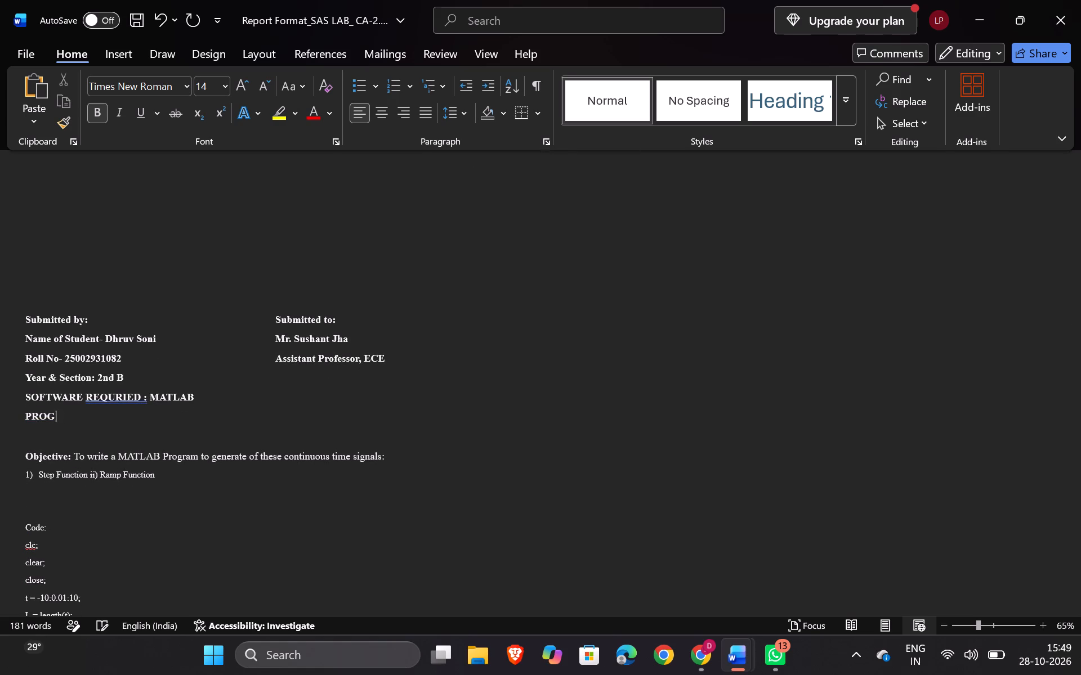
key(BackSpace)
key(BackSpace)
key(BackSpace)
key(BackSpace)
key(BackSpace)
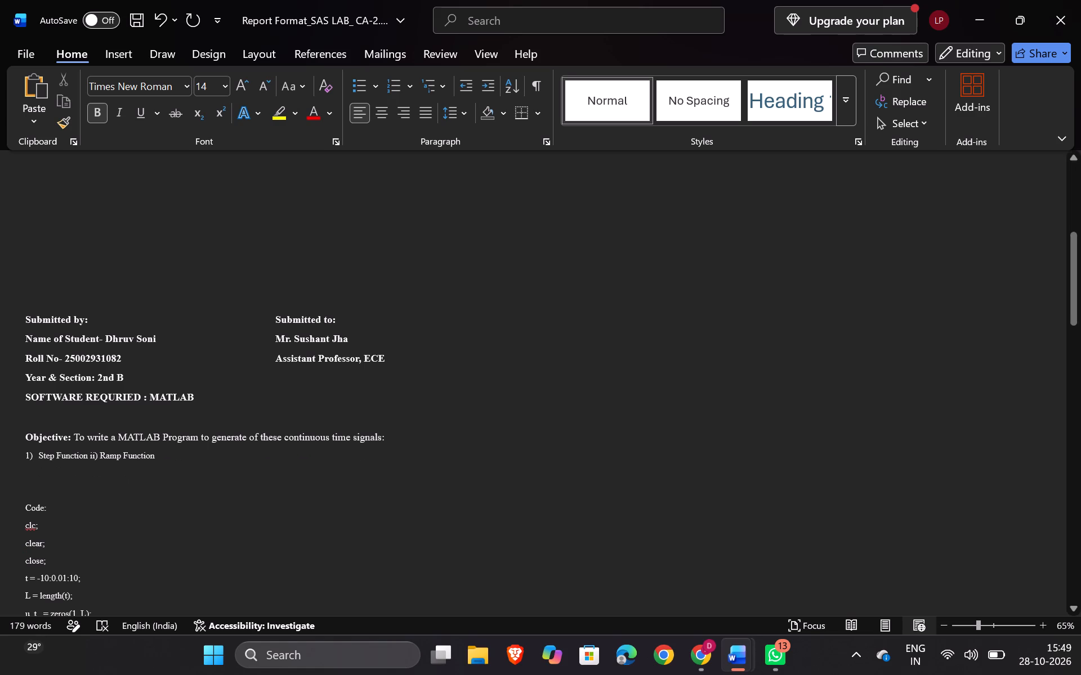
Replace the word "Code" with "Program" in the heading above the step and ramp function listing.
click(44, 506)
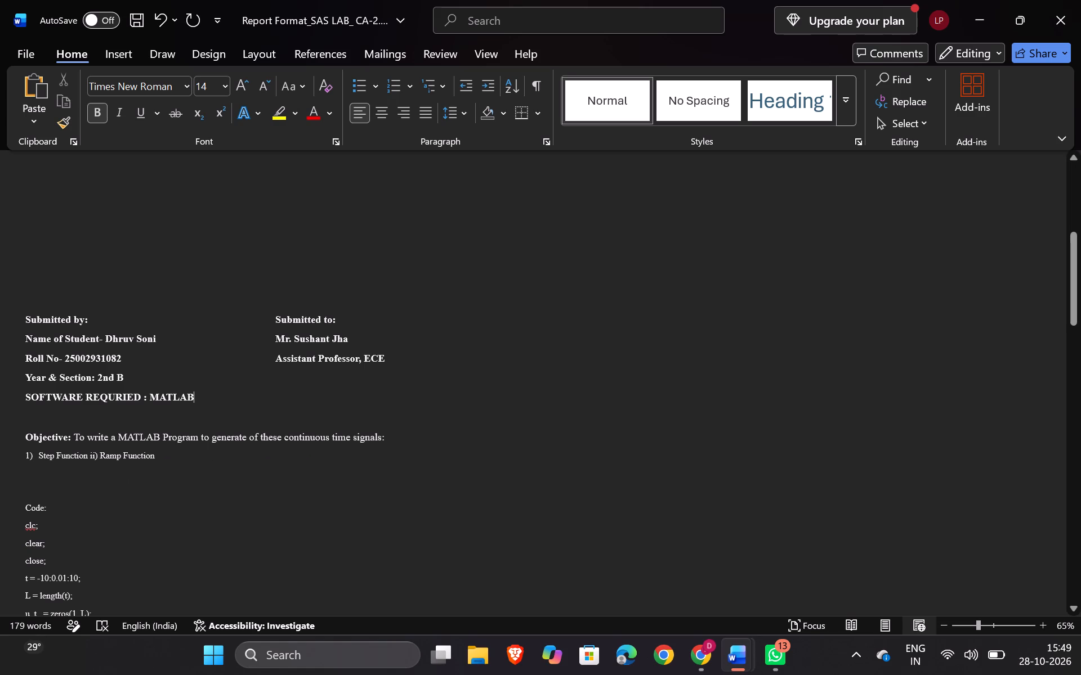
key(BackSpace)
key(BackSpace)
key(BackSpace)
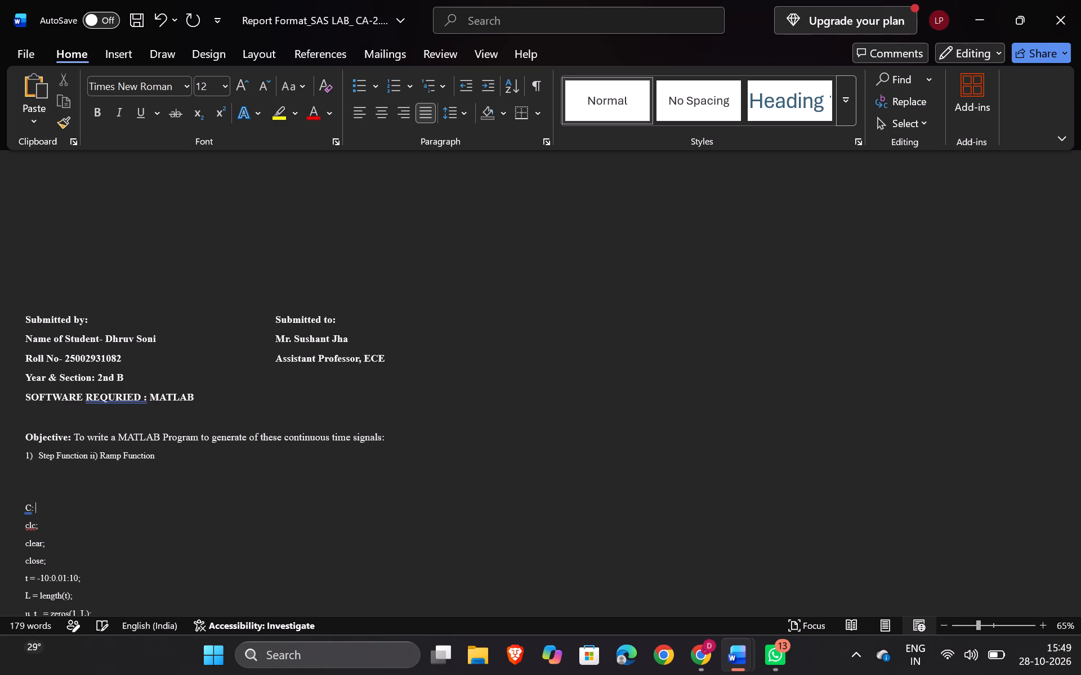
key(BackSpace)
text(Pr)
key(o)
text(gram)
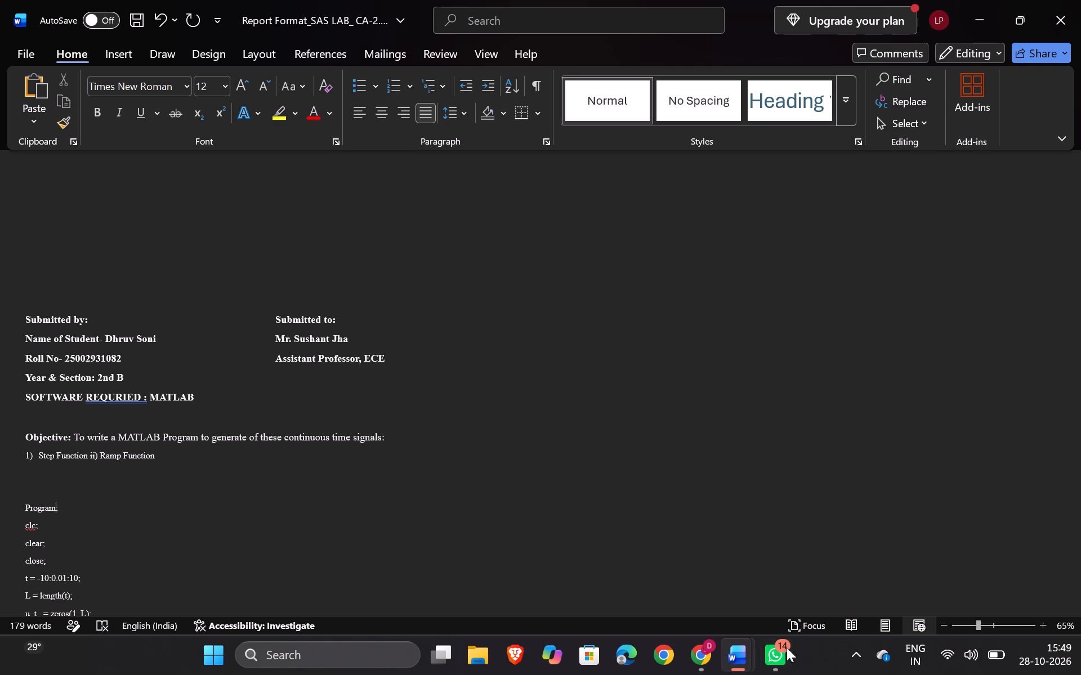
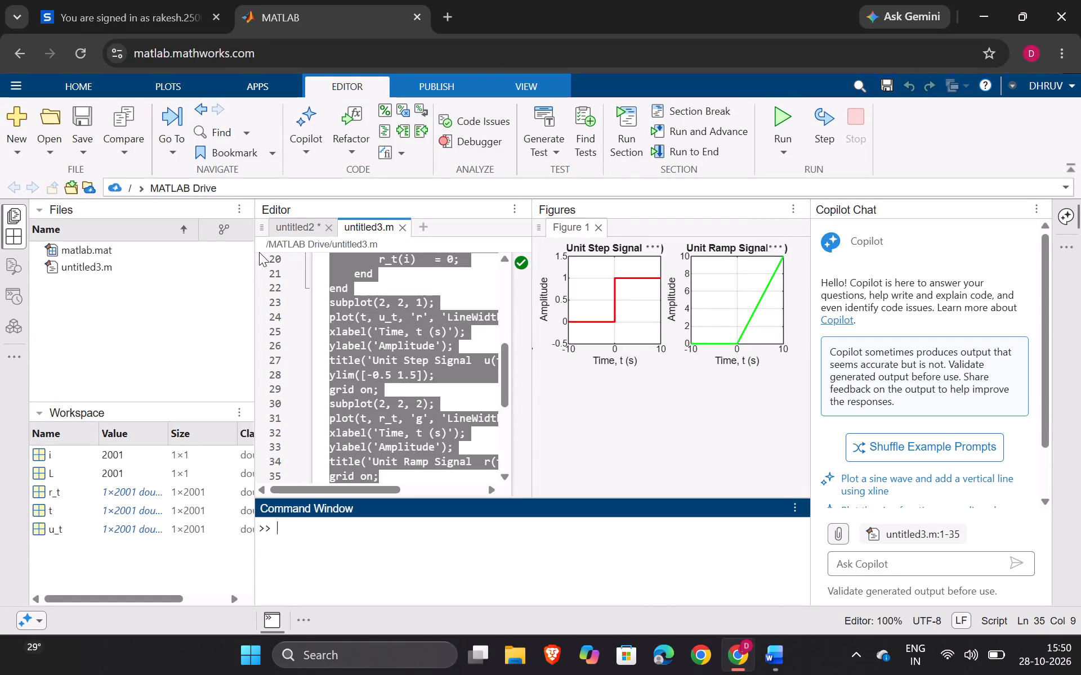
Paste the copied expanded unit step code into a new script, save it as untitled4.m in MATLAB Drive, and run it.
click(10, 108)
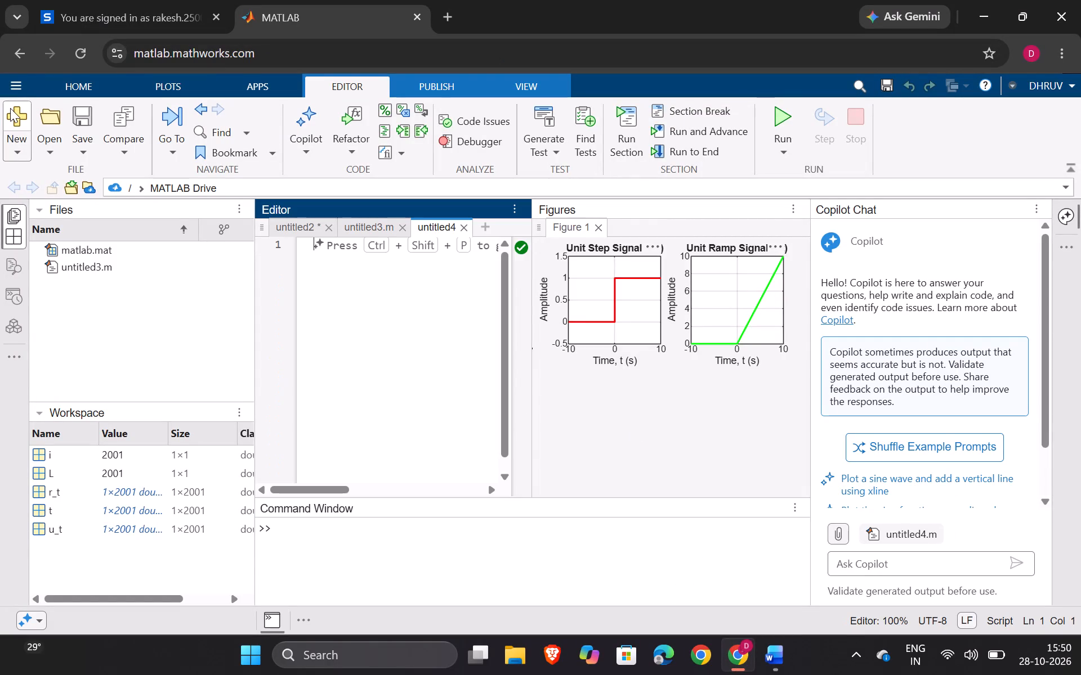
key(ctrl+v)
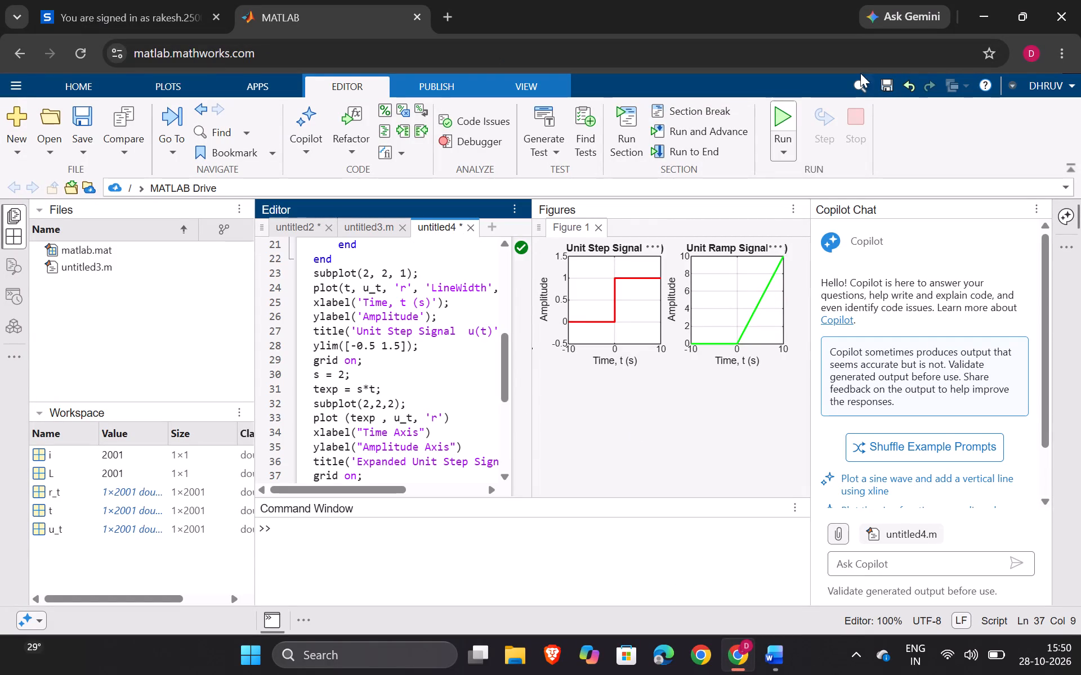
click(778, 118)
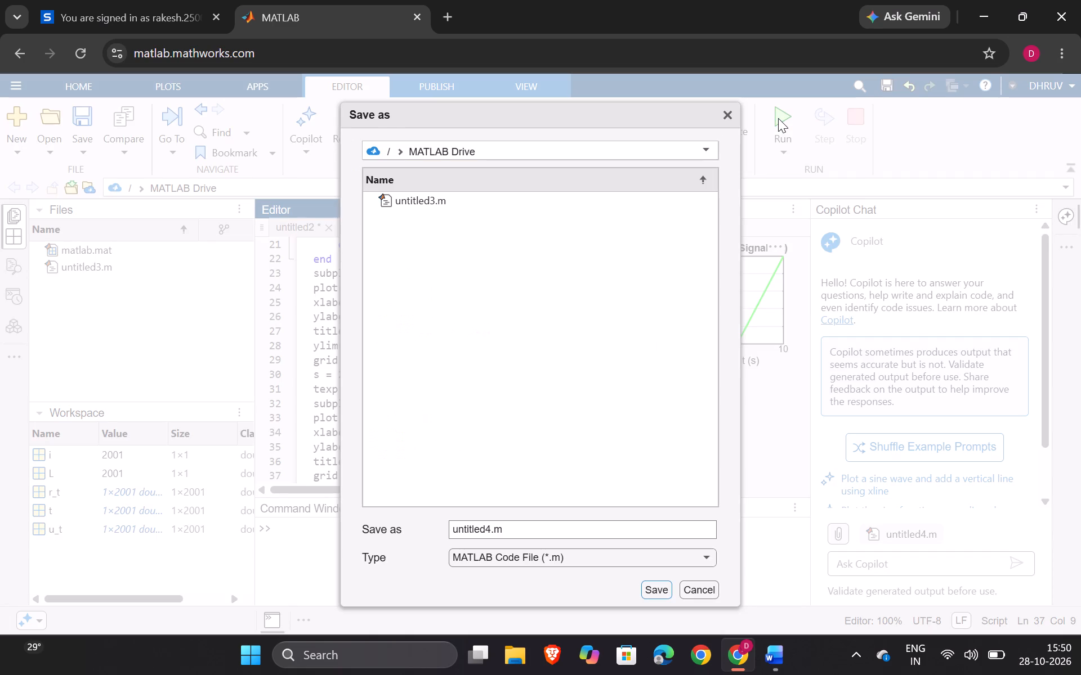
click(653, 597)
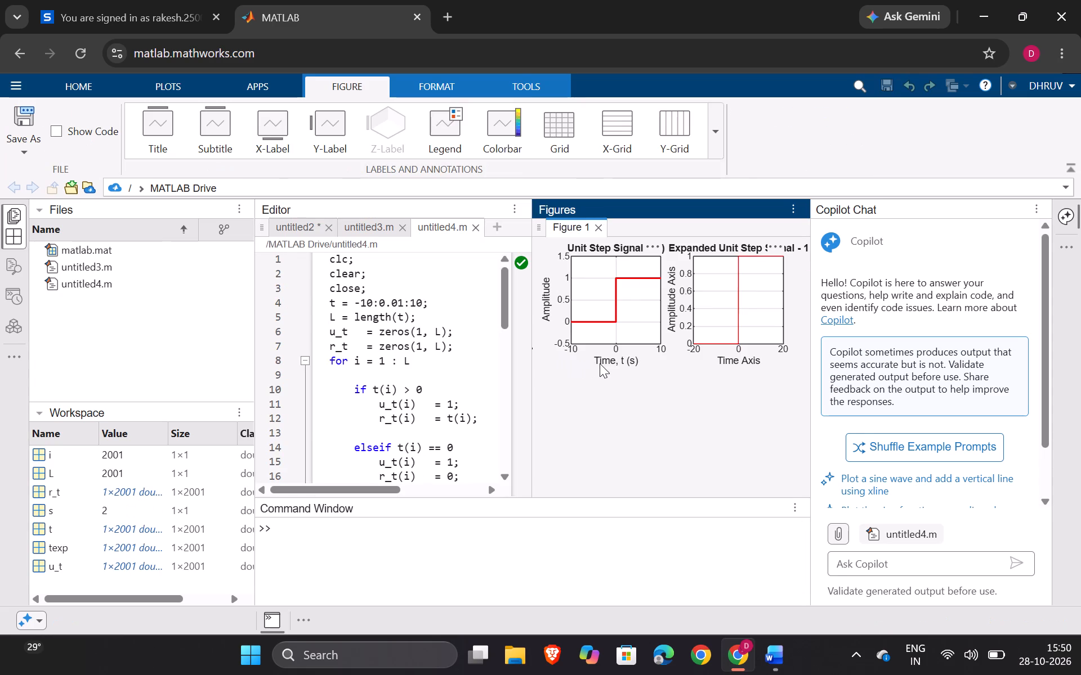
Maximize the figure and capture a screenshot covering both the Unit Step and Expanded Unit Step plots.
click(790, 208)
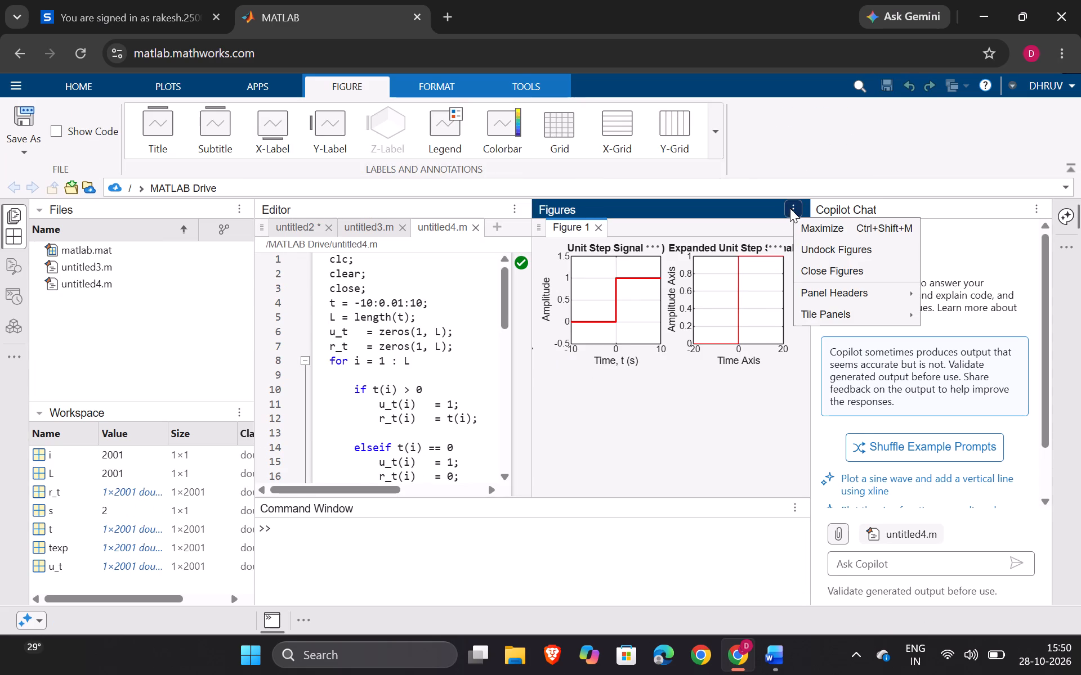
click(829, 225)
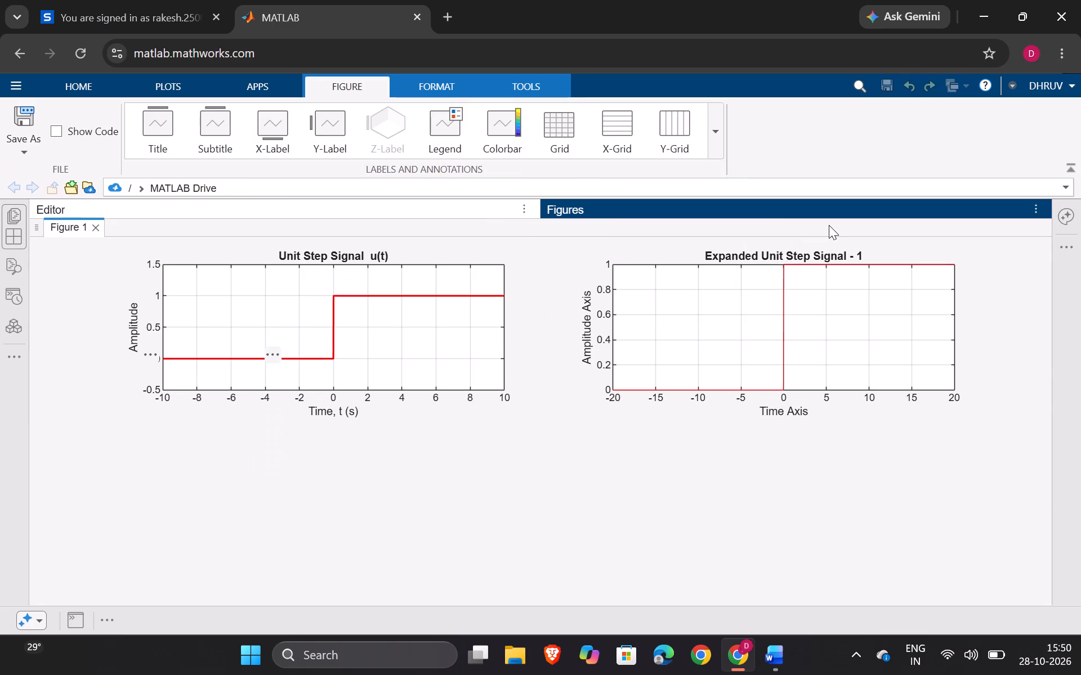
key(shift+super+s)
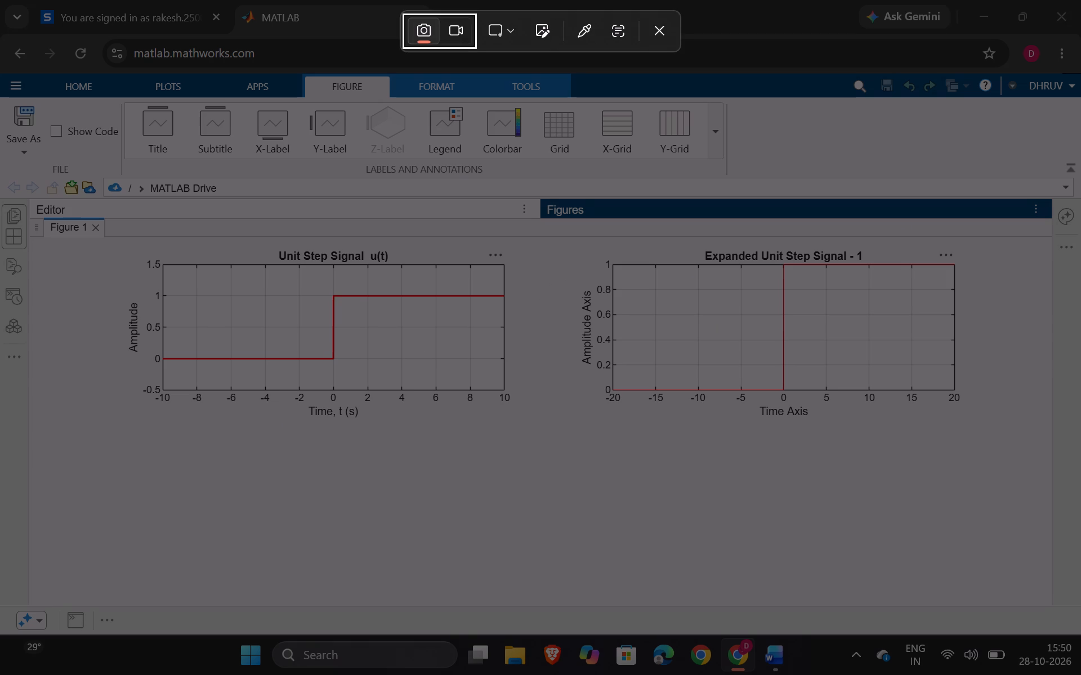
drag(123, 242, 1021, 437)
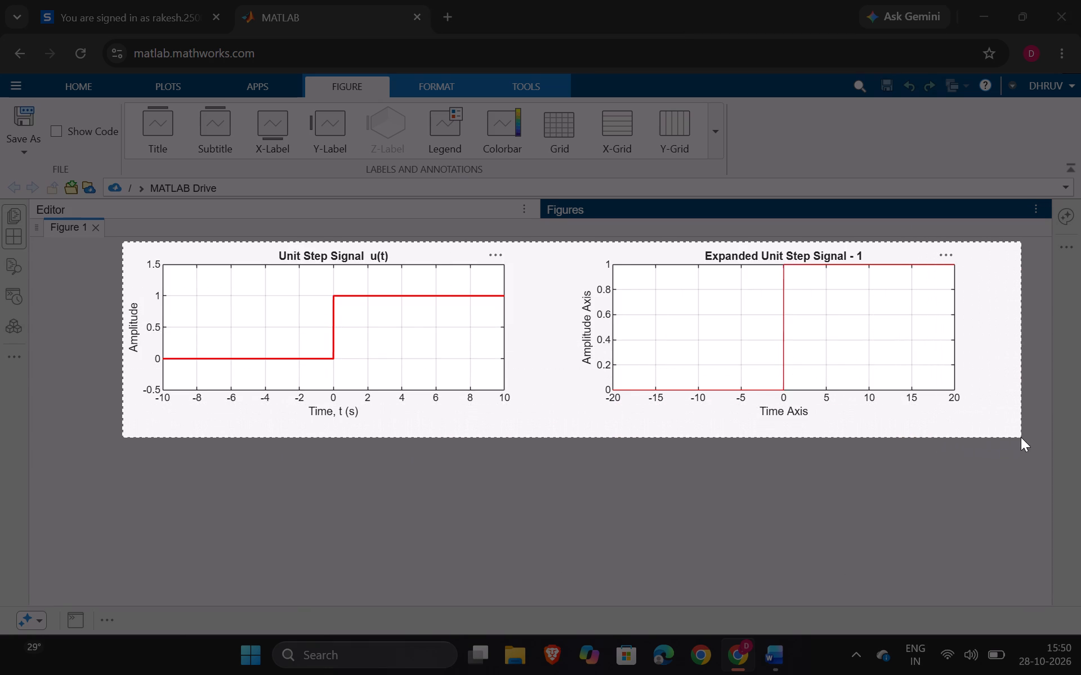
drag(1021, 437, 1008, 439)
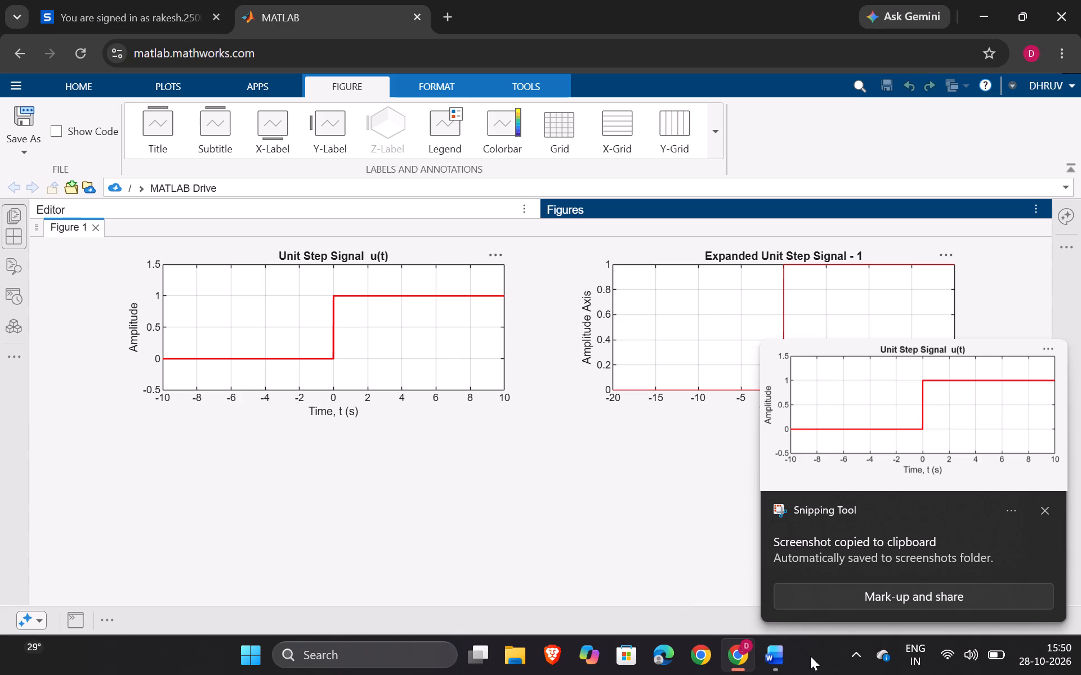
Switch to the Report Format document in Word and delete the empty "SOFTWARE REQURIED :" and "PROGRAM :" headings below the time scaling objective.
click(765, 647)
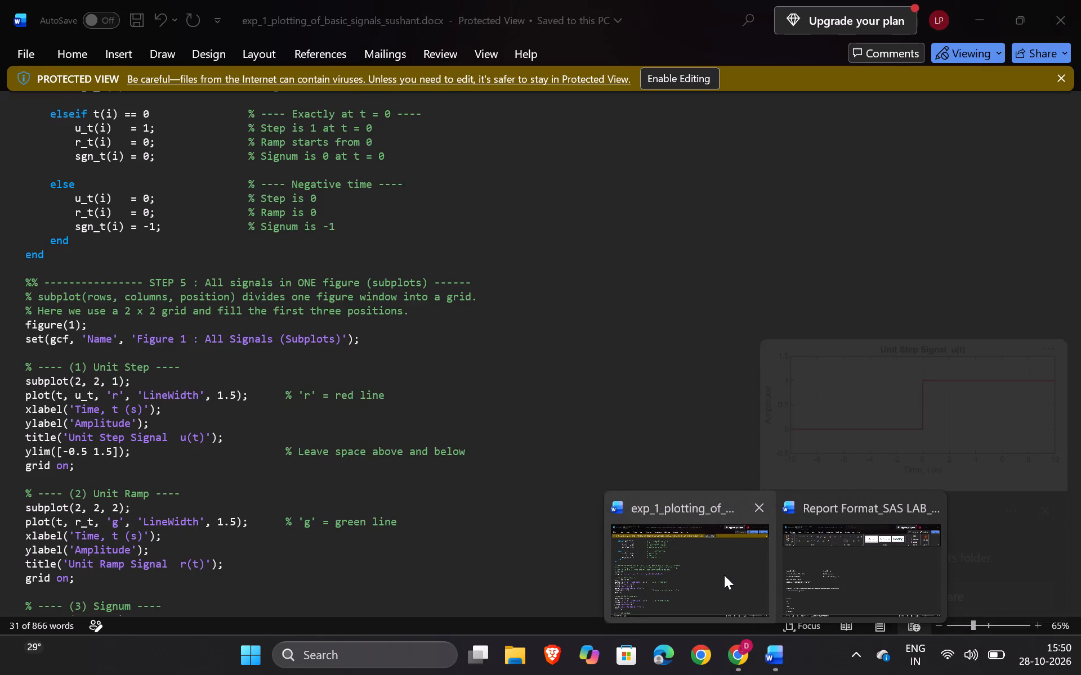
click(842, 574)
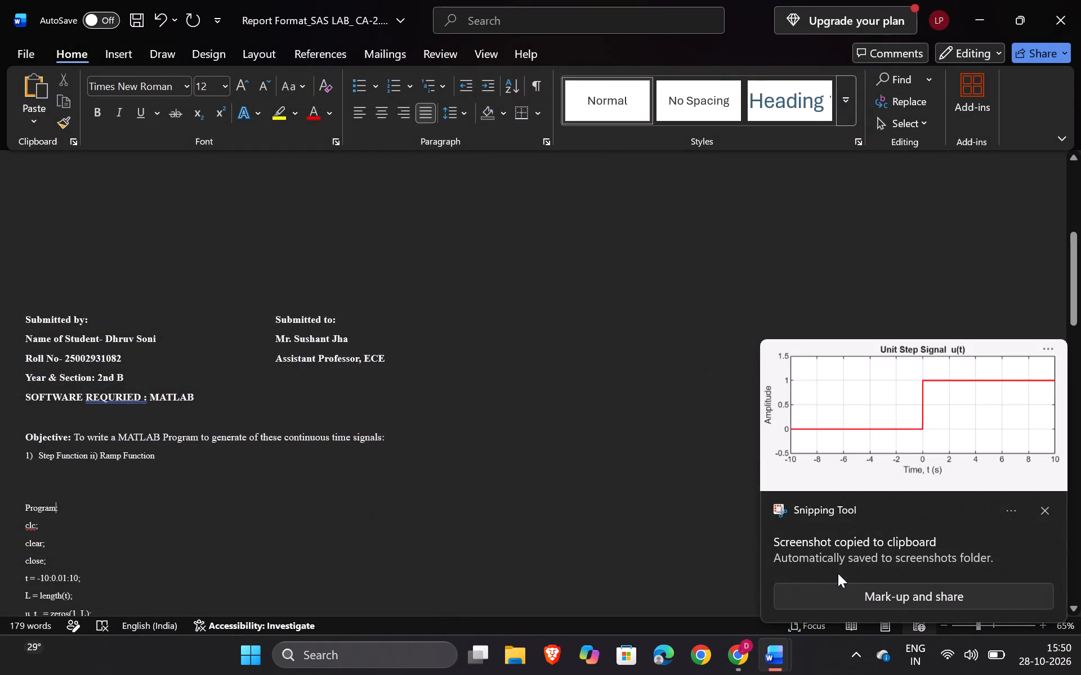
click(658, 481)
scroll(658, 481, down, 6)
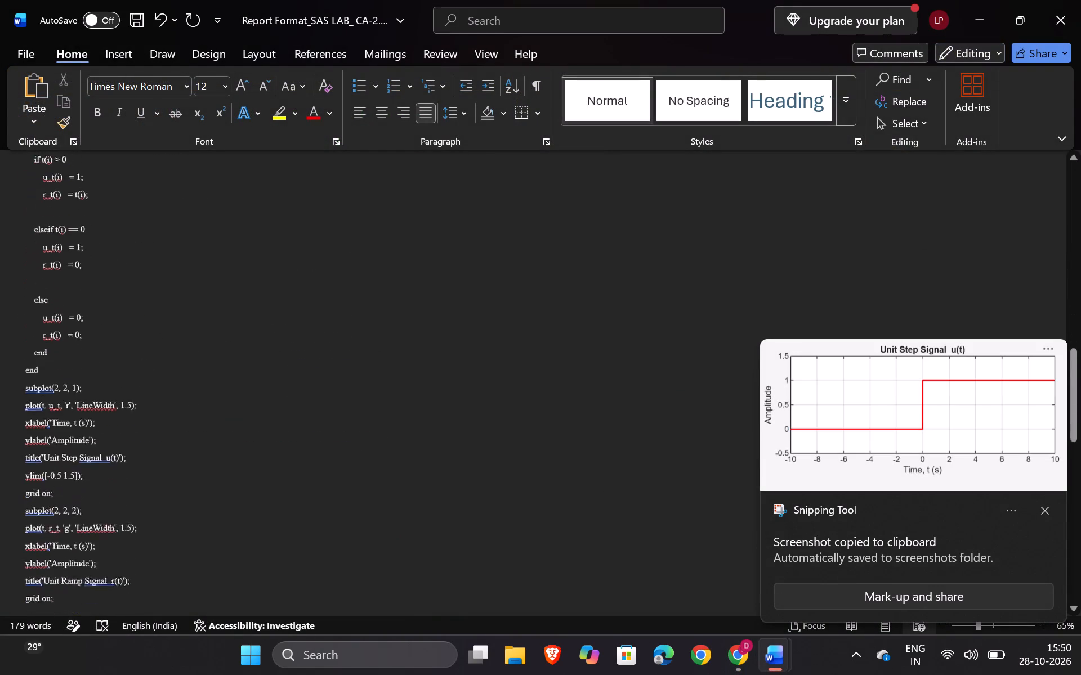
scroll(658, 481, down, 4)
scroll(658, 481, up, 1)
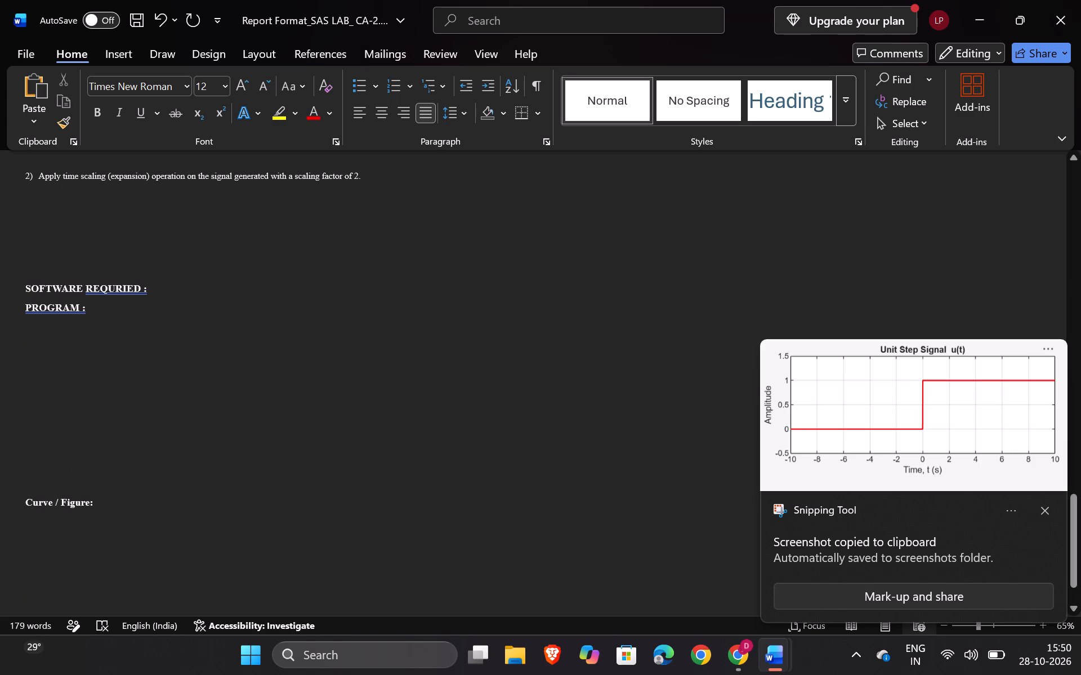
drag(104, 307, 11, 279)
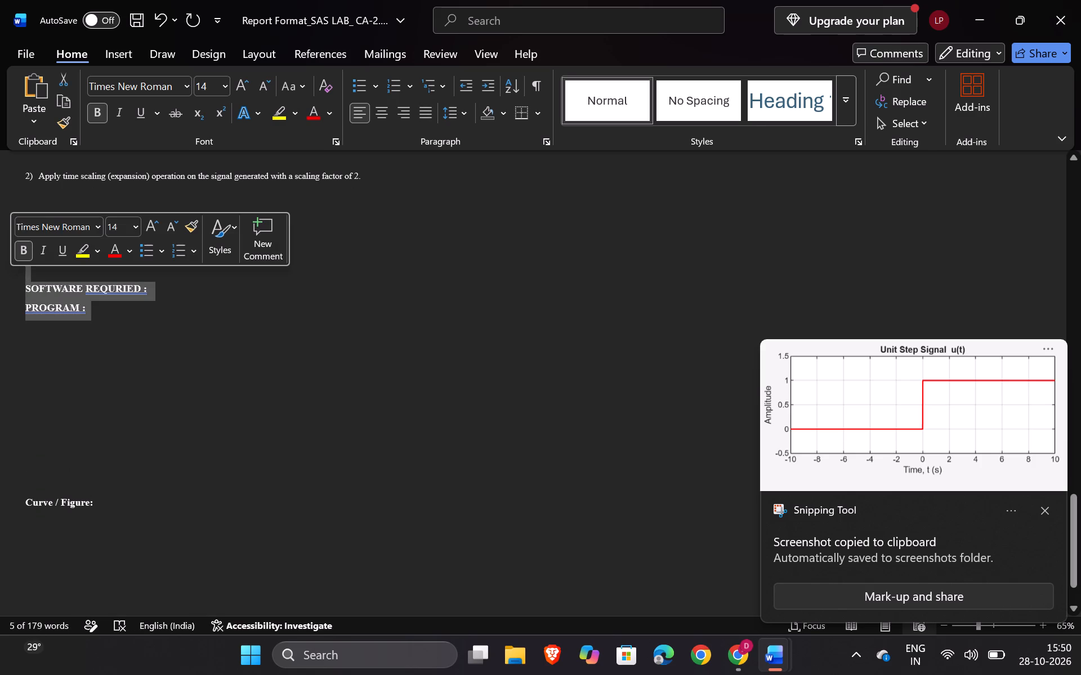
key(BackSpace)
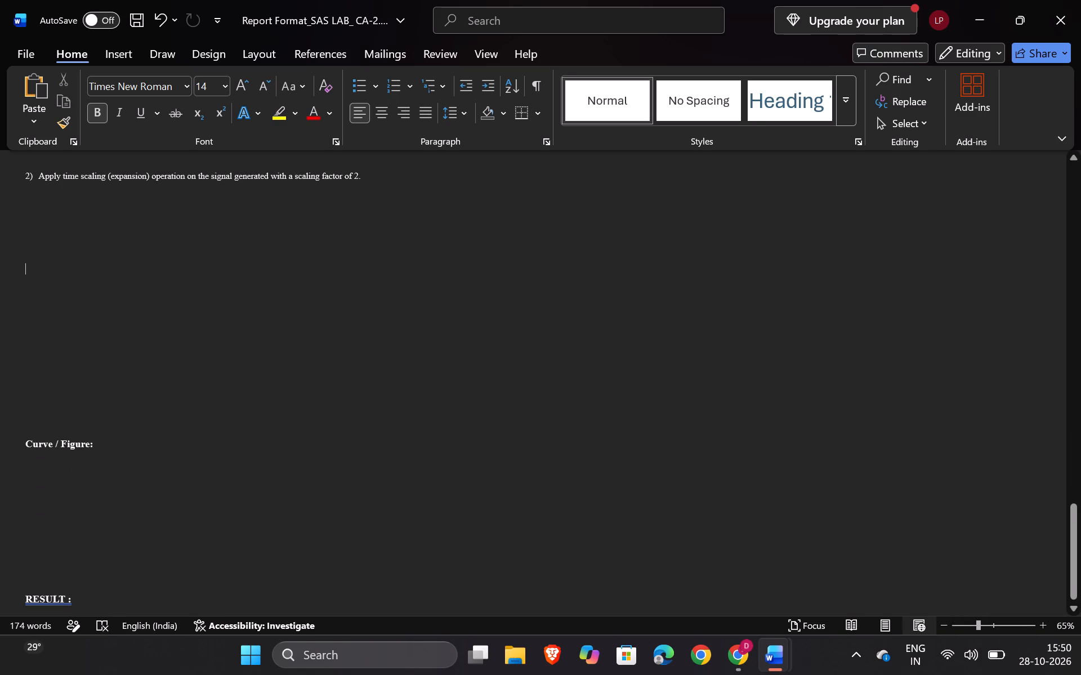
Paste the captured plots screenshot below the time scaling (expansion) objective.
click(43, 205)
key(ctrl+v)
Insert two blank lines between the time scaling objective and the pasted plots.
click(394, 175)
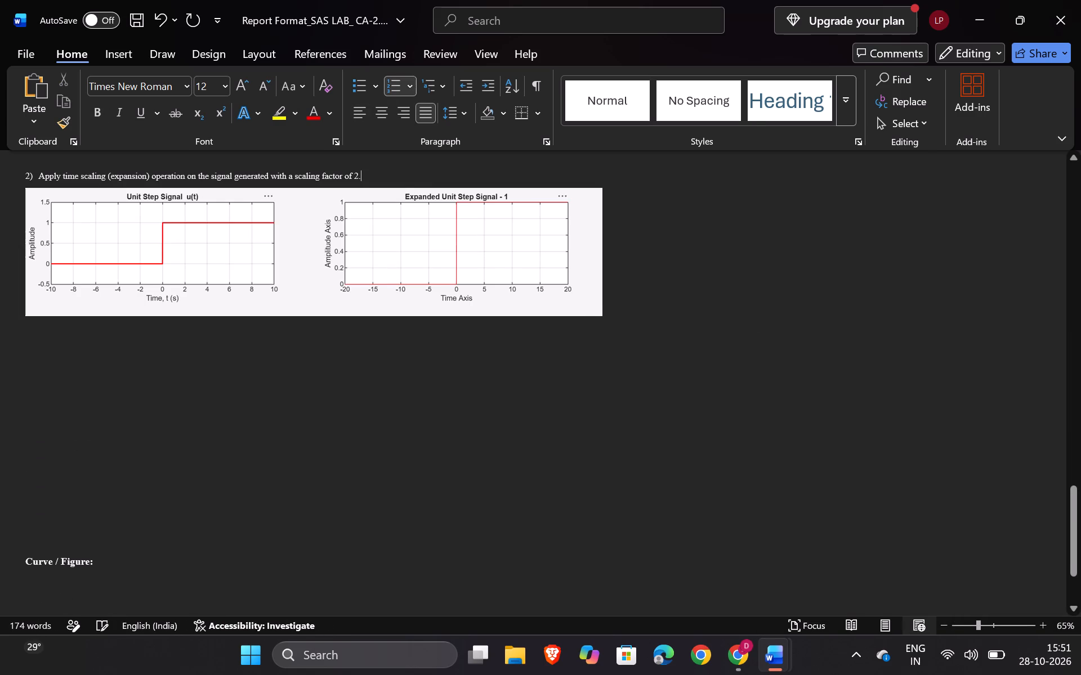
key(Return)
key(Return)
key(Return)
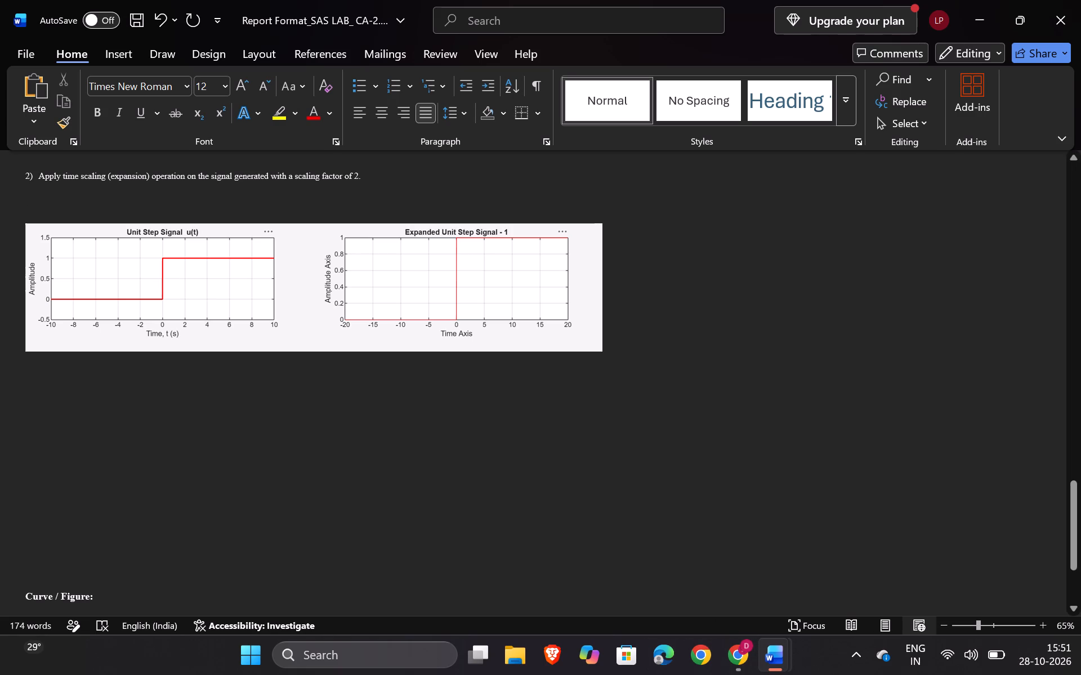
Open the Windows app launcher.
click(247, 664)
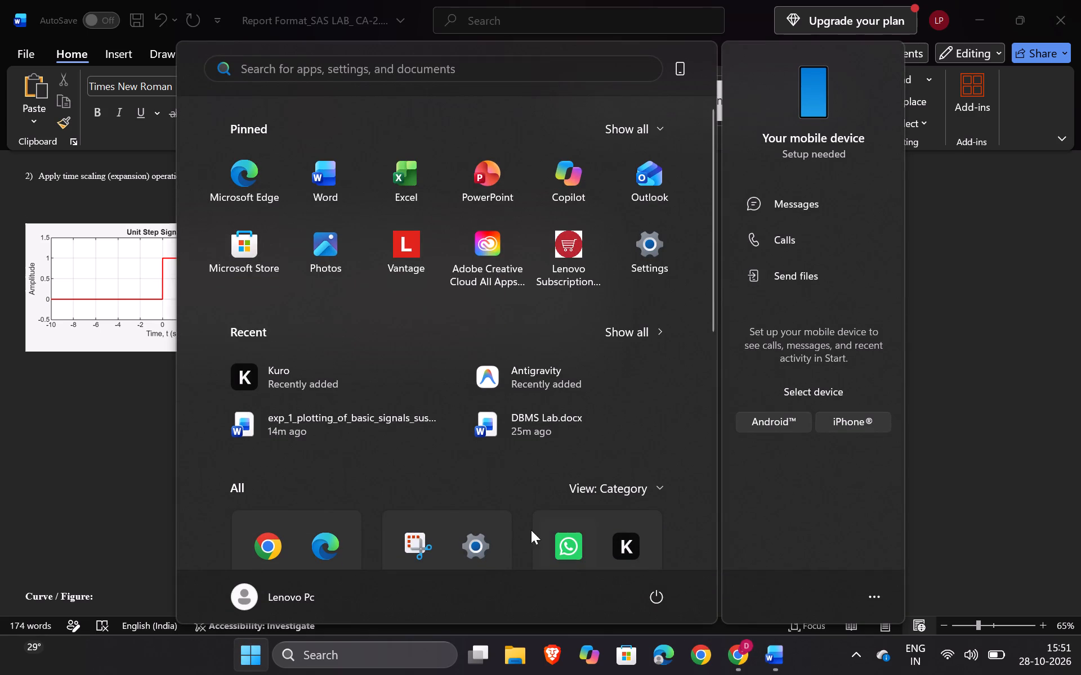
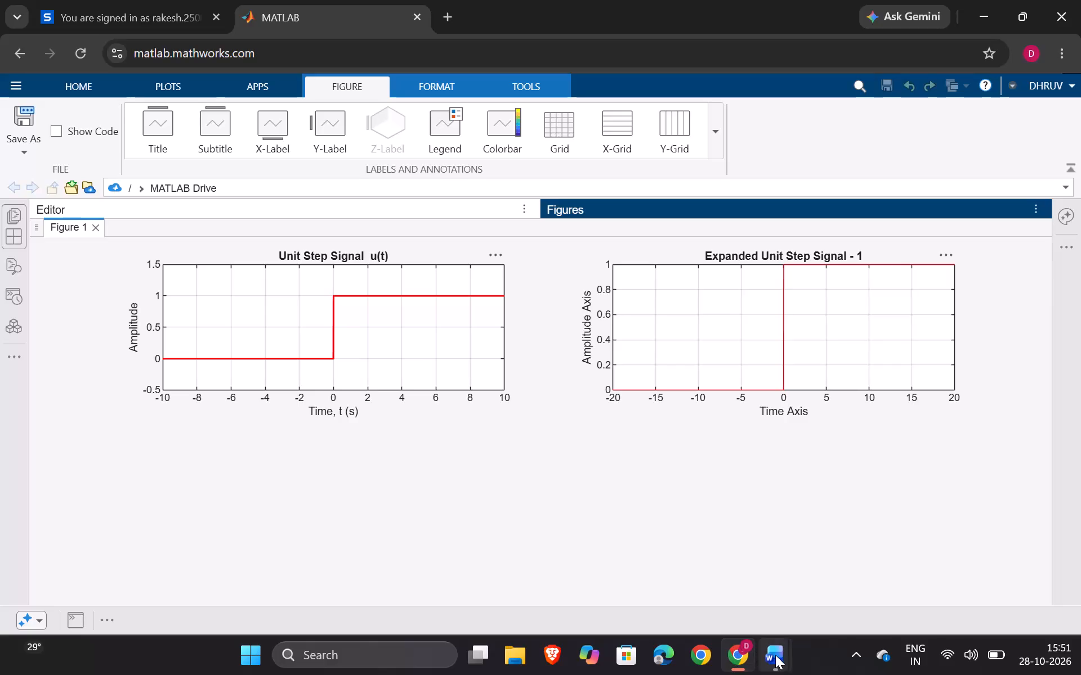
Switch to the Report Format document in Word and paste the copied MATLAB code on a new line below the time scaling objective.
click(775, 655)
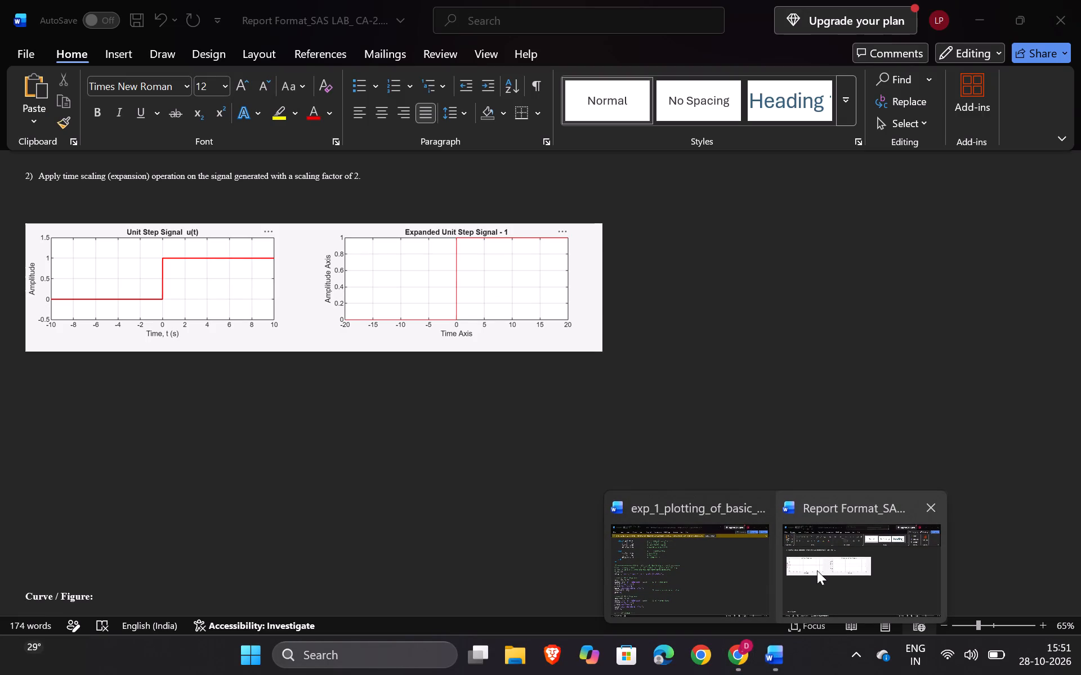
click(817, 570)
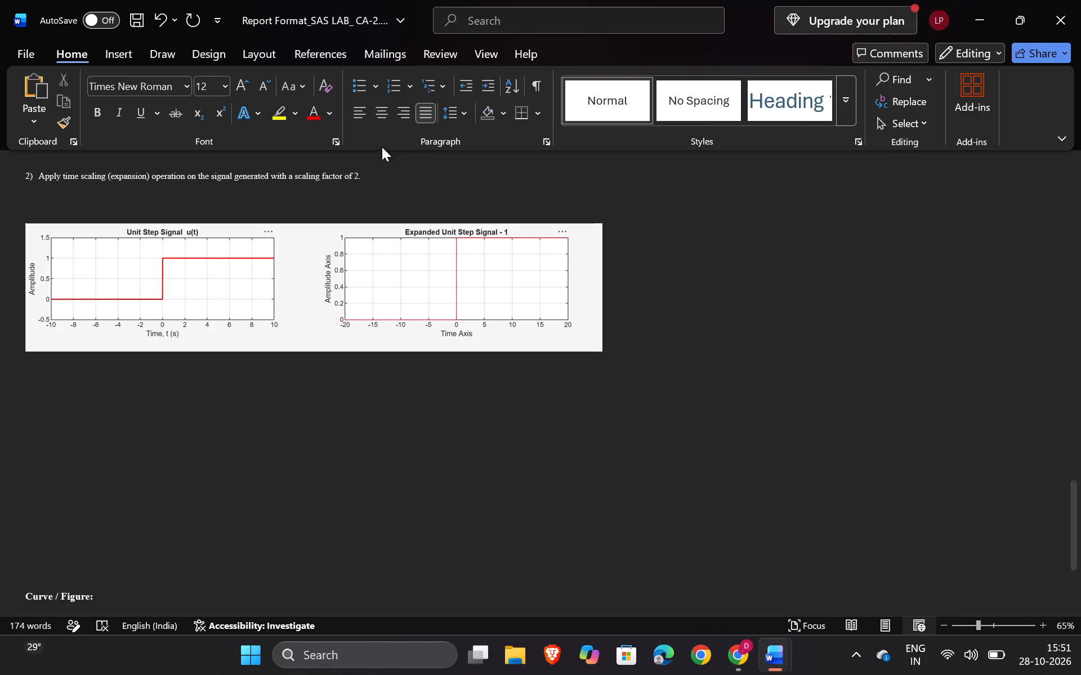
click(376, 178)
key(Return)
key(Return)
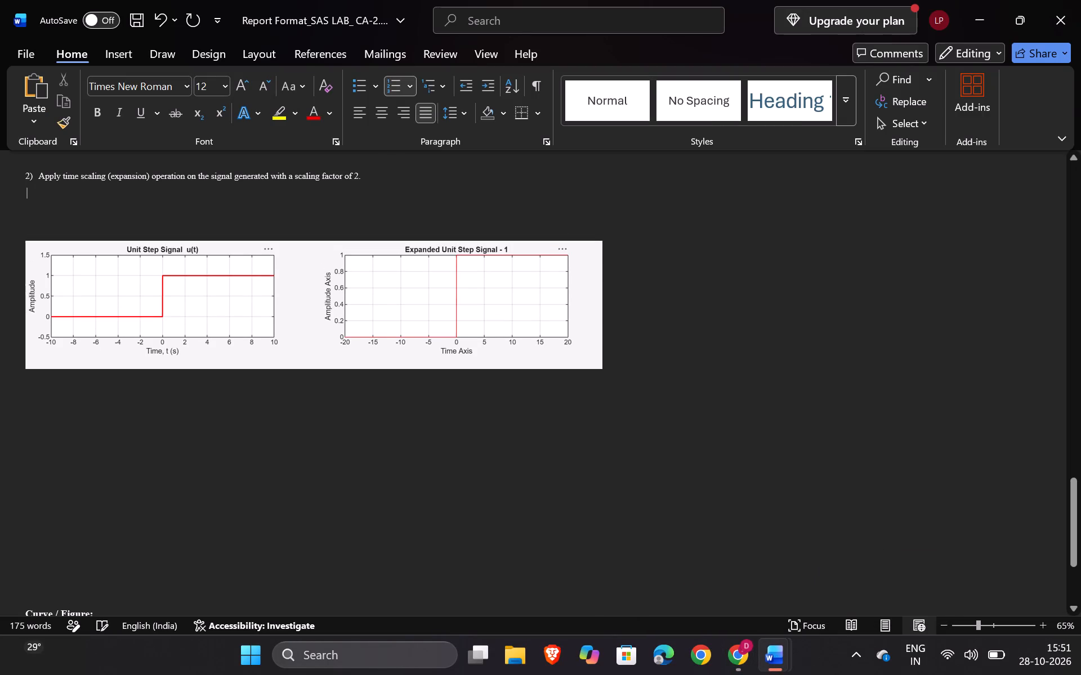
key(ctrl+v)
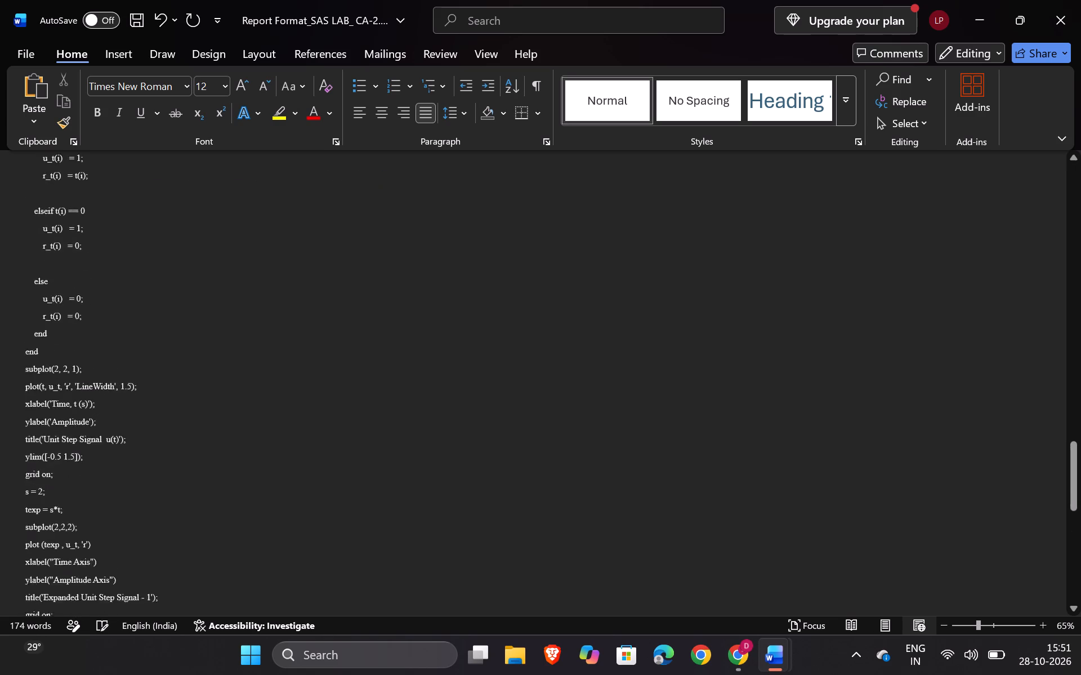
Add a "Program" label with blank space between the time scaling objective and the pasted code.
scroll(376, 178, up, 3)
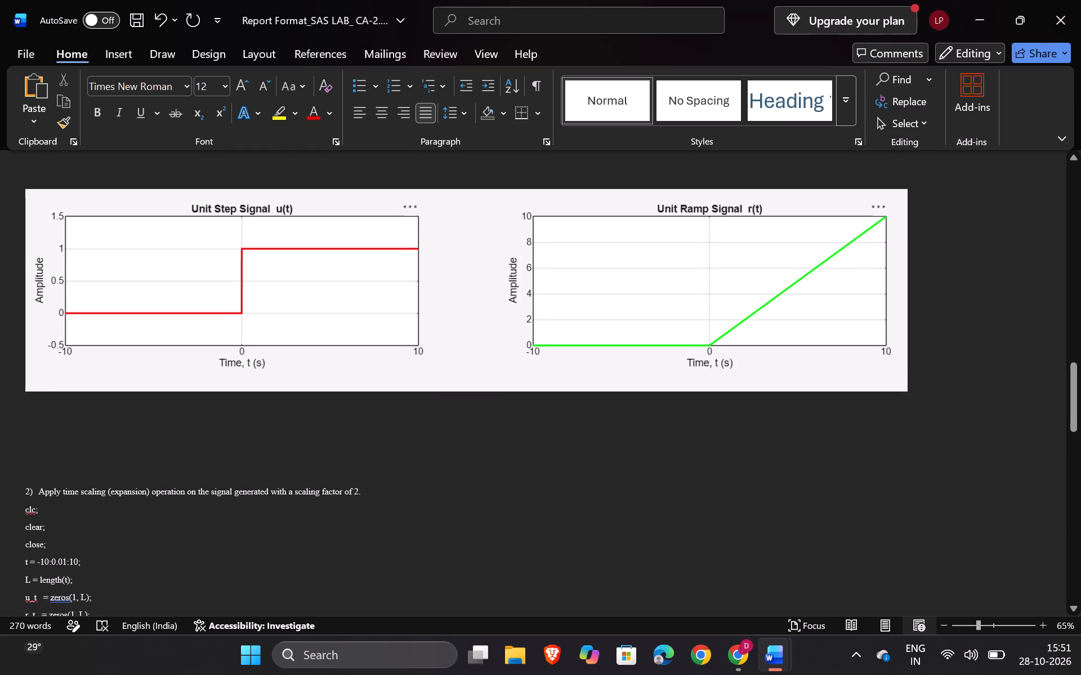
click(370, 483)
click(373, 490)
key(Return)
key(BackSpace)
key(Return)
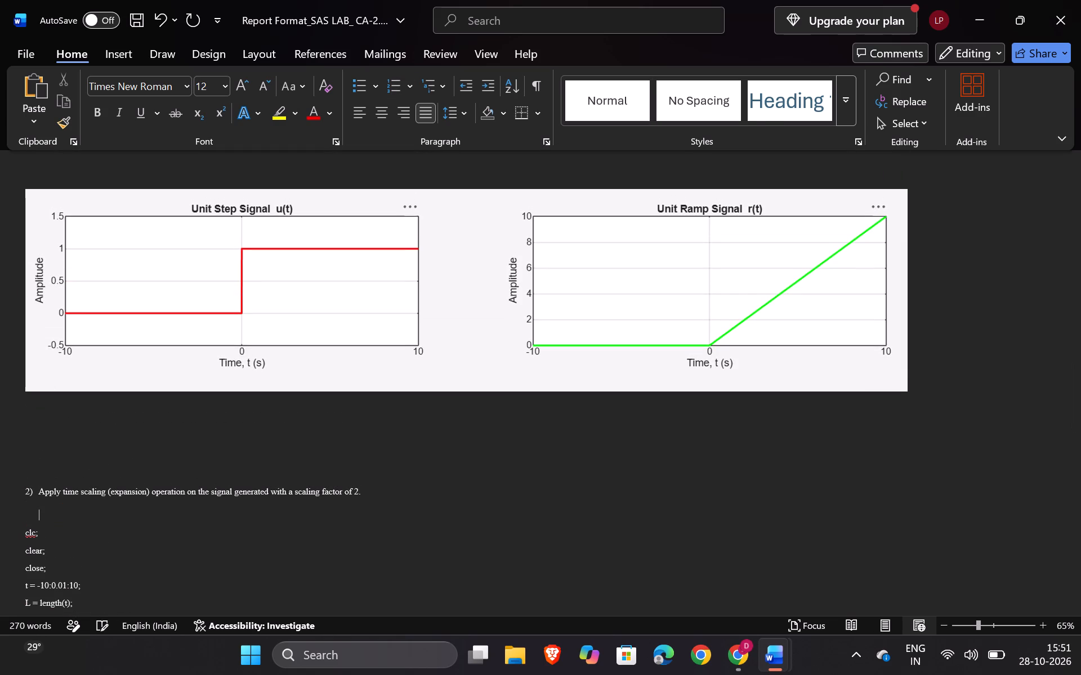
key(BackSpace)
key(Return)
key(Return)
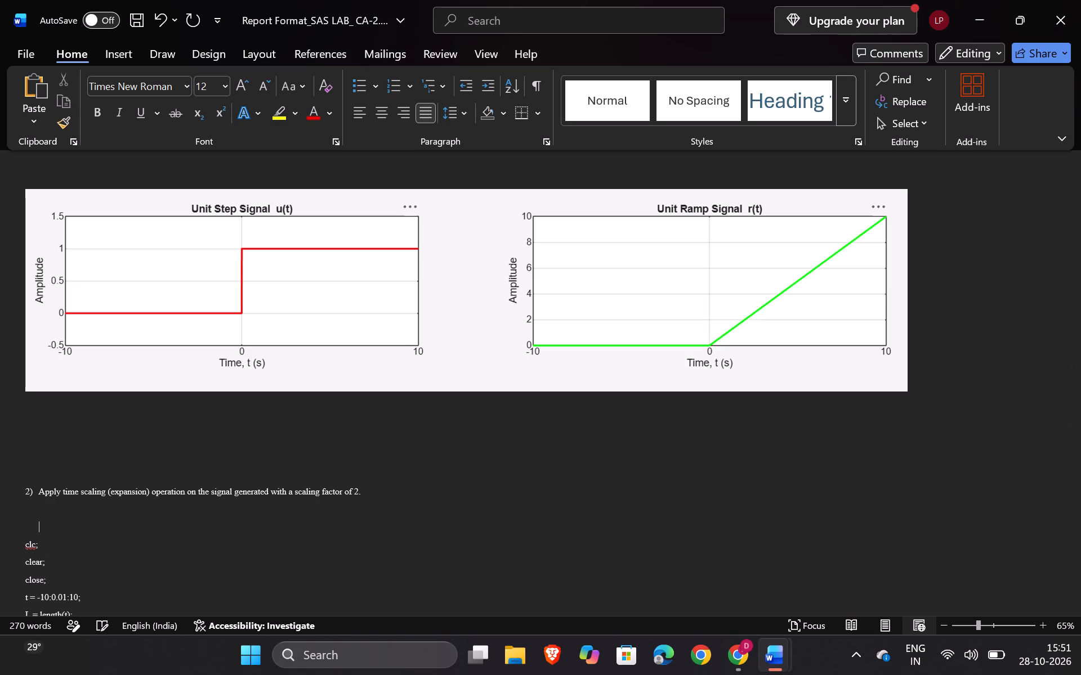
key(Left)
key(Left)
key(space)
text(program)
key(space)
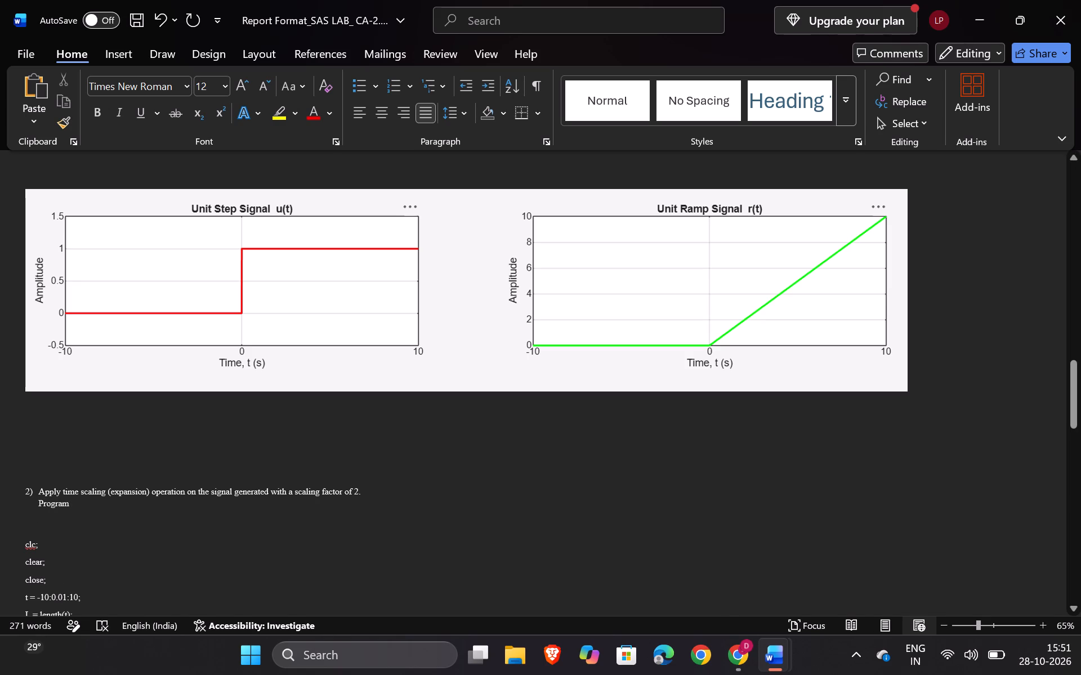
drag(34, 508, 118, 488)
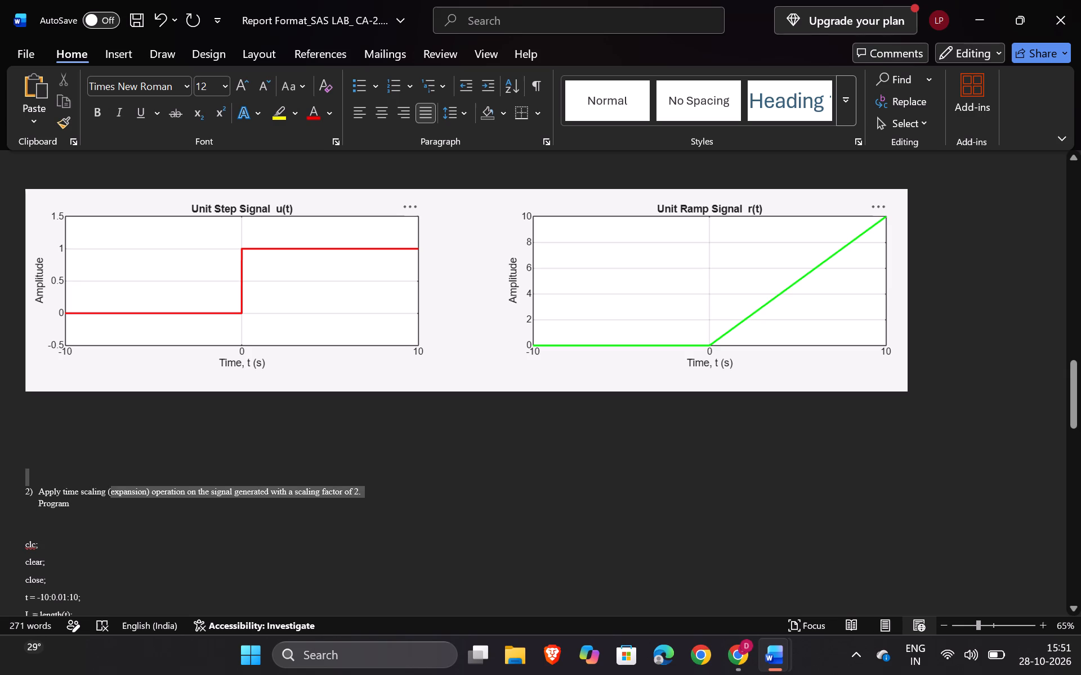
drag(118, 488, 68, 478)
click(68, 478)
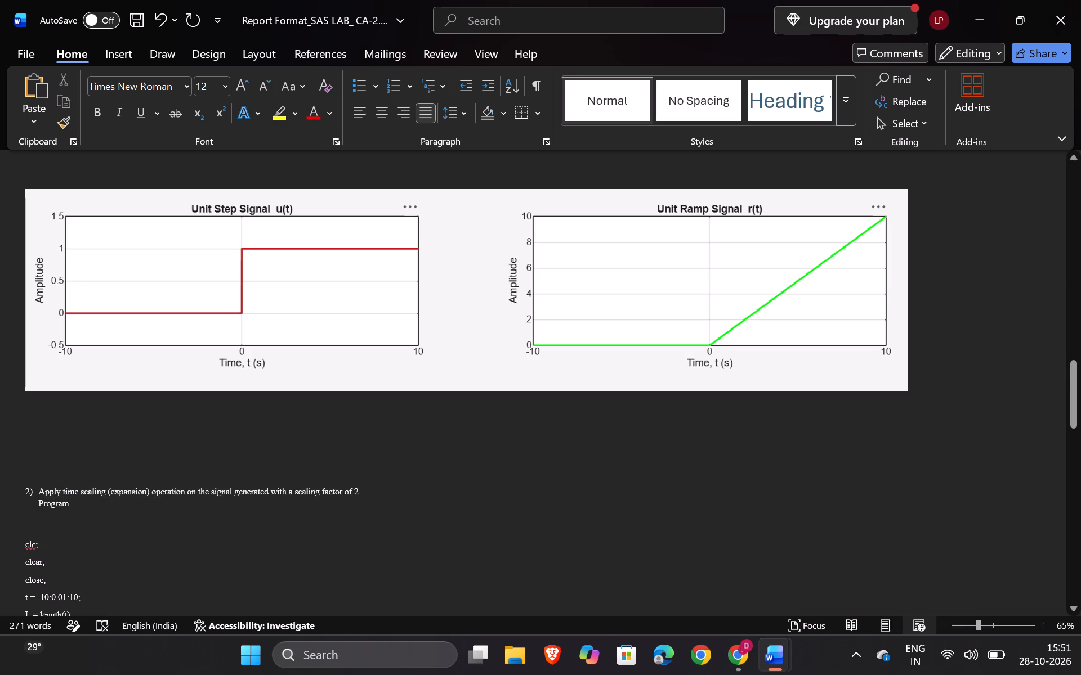
Enlarge the step and expanded step plots picture below the code to nearly the full text width.
scroll(479, 524, down, 6)
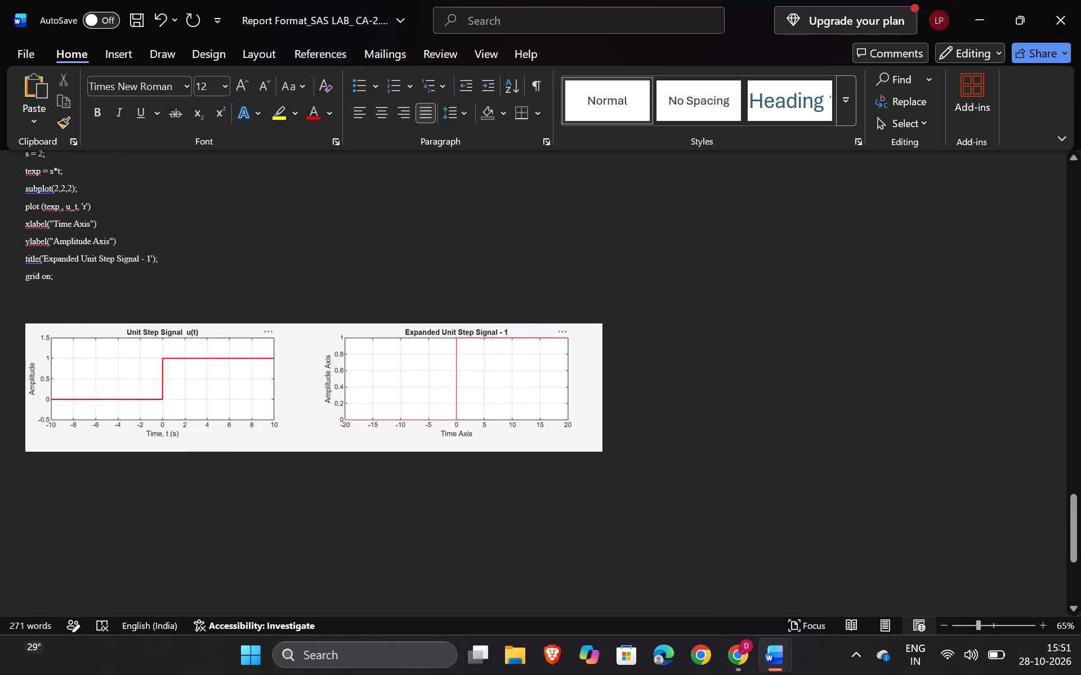
click(564, 457)
click(564, 412)
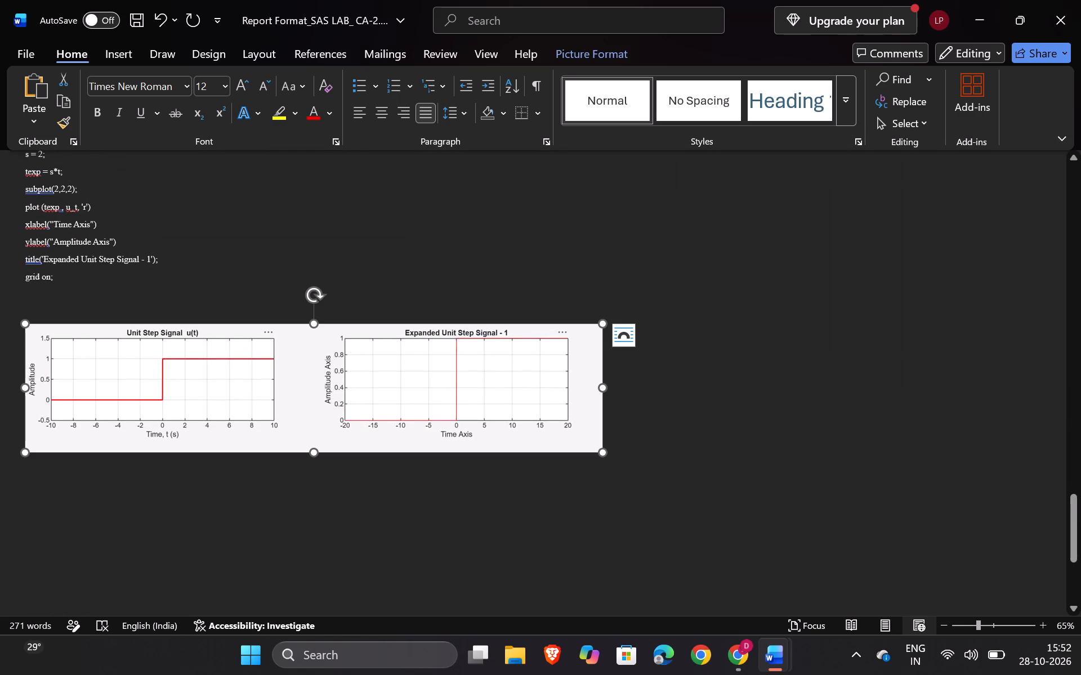
drag(601, 453, 855, 550)
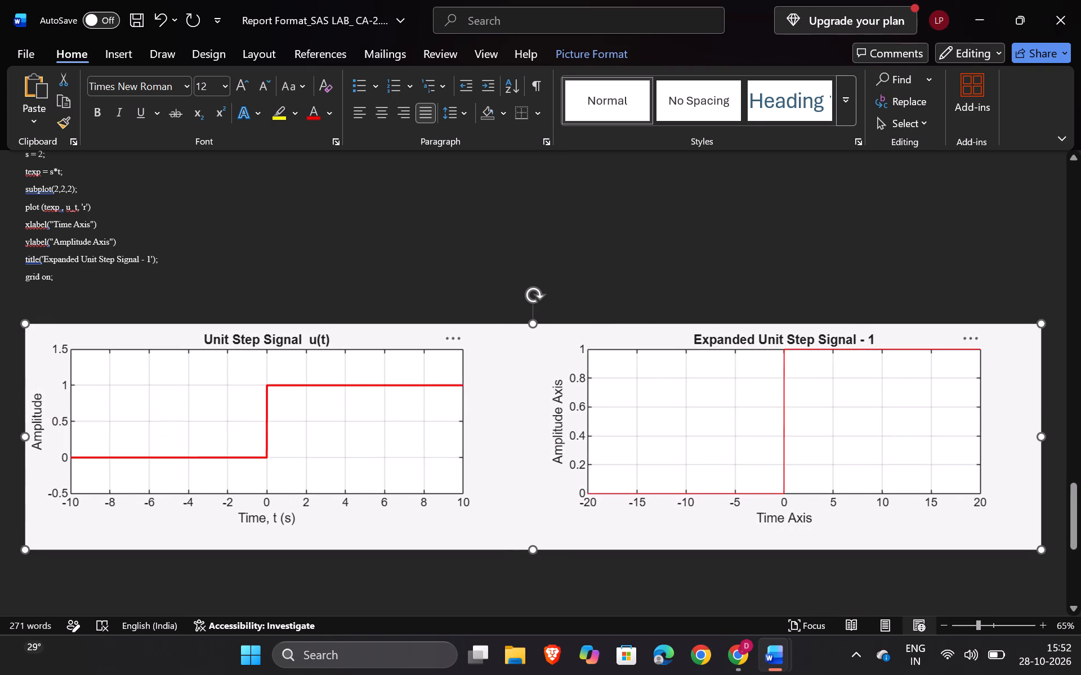
drag(855, 550, 854, 549)
click(799, 254)
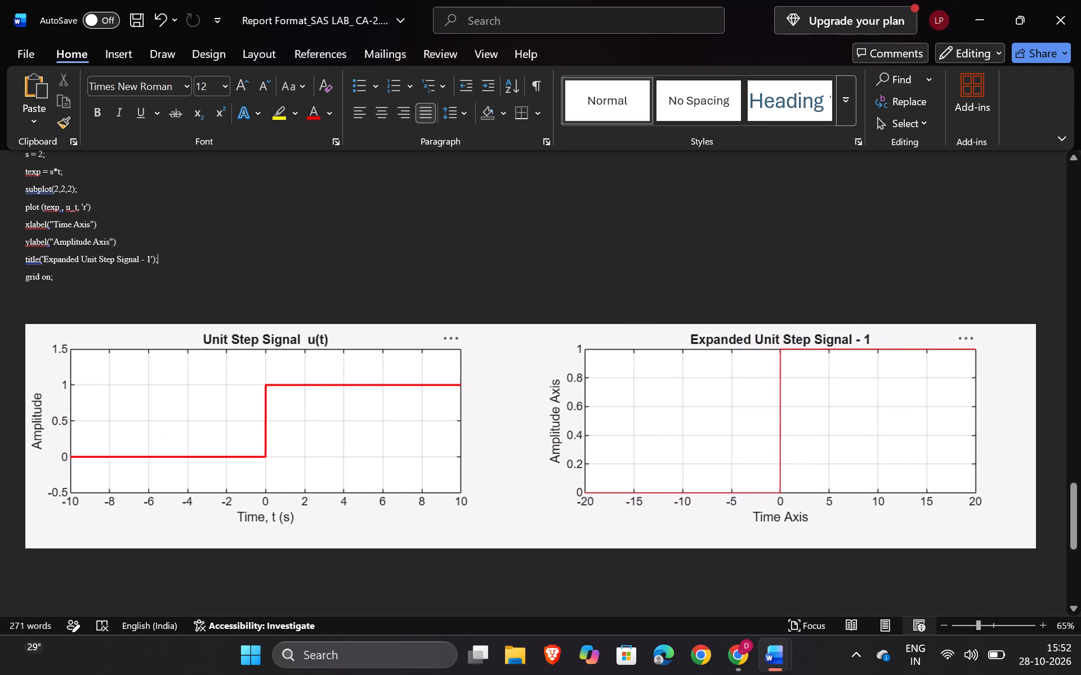
Review the report from the title page through the student details, objective and first program listing.
scroll(799, 254, down, 1)
scroll(799, 254, up, 10)
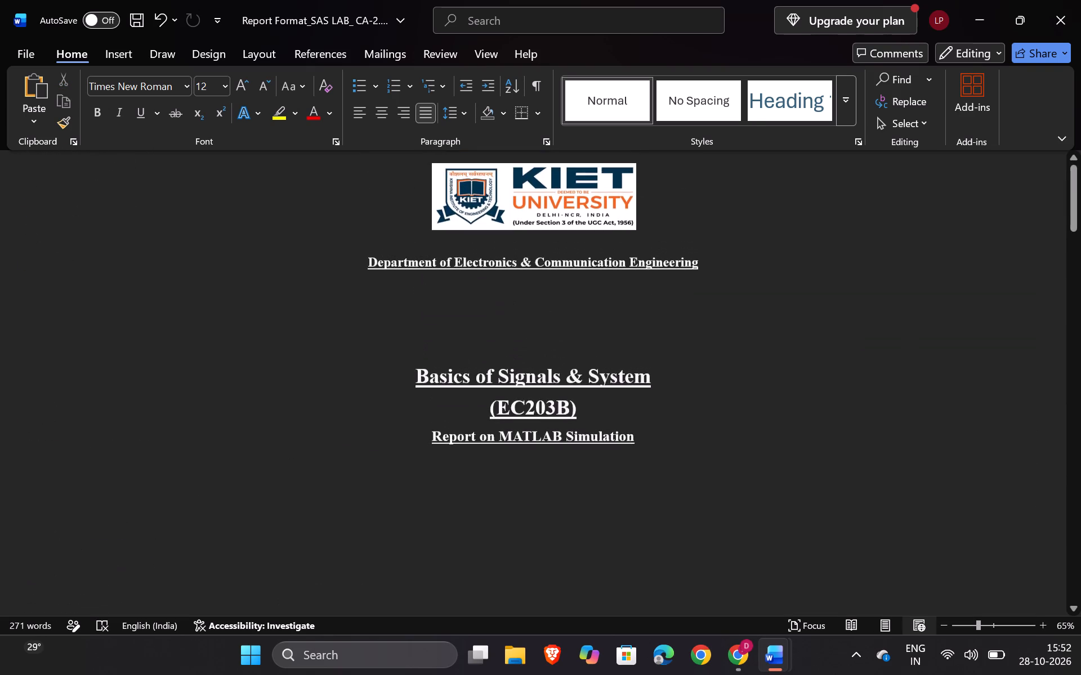
scroll(799, 254, up, 1)
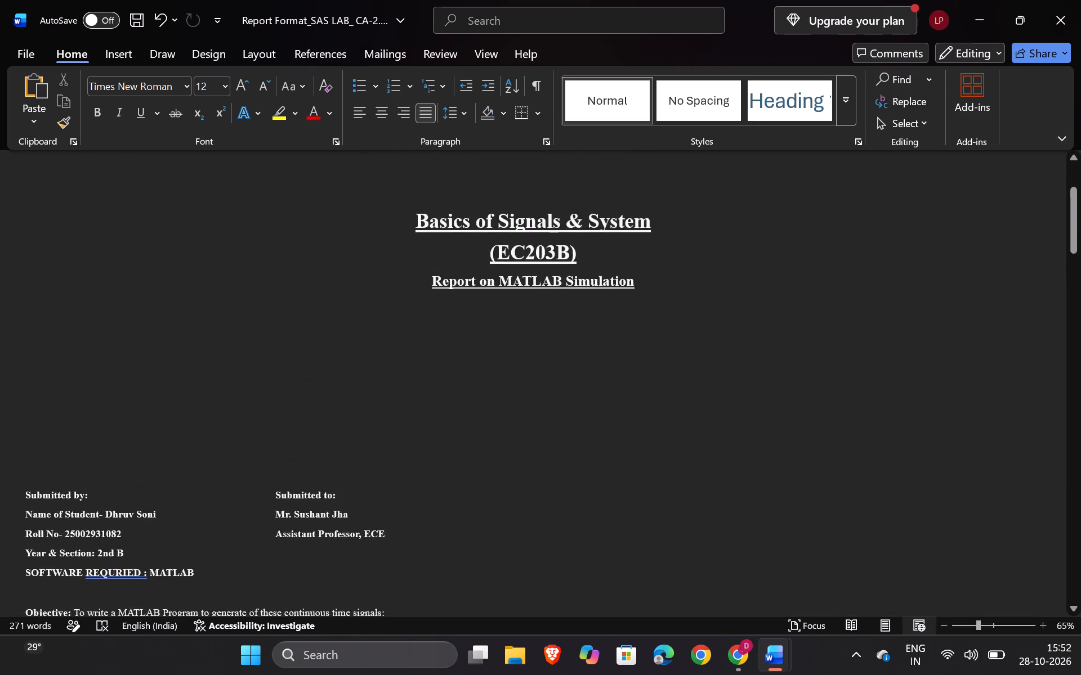
scroll(799, 254, down, 1)
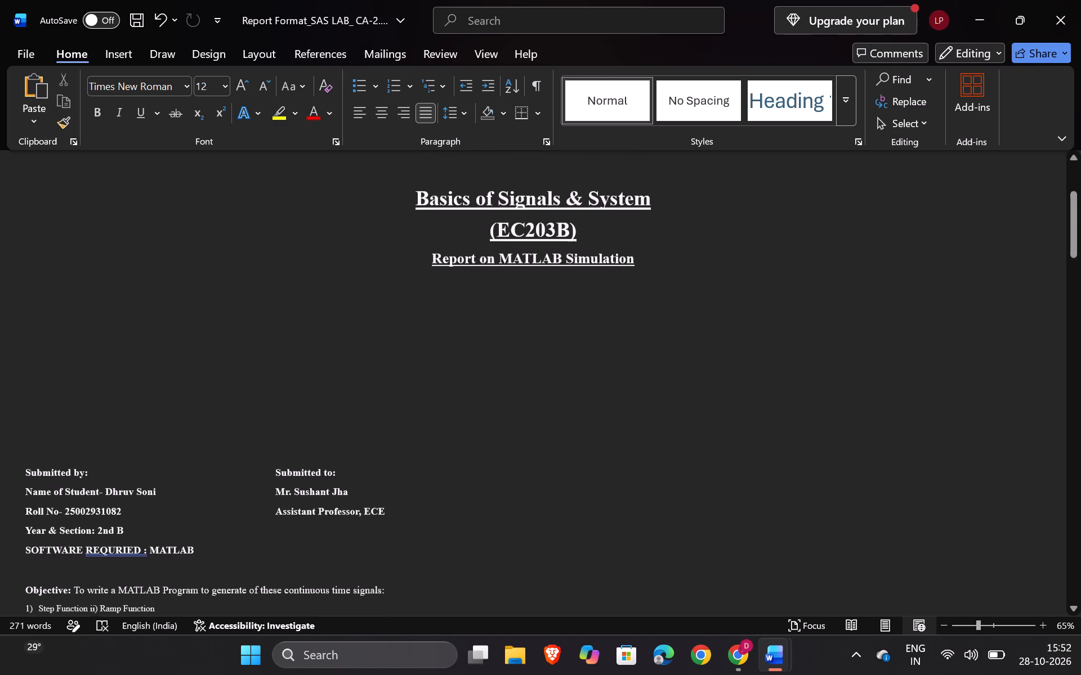
scroll(799, 254, down, 3)
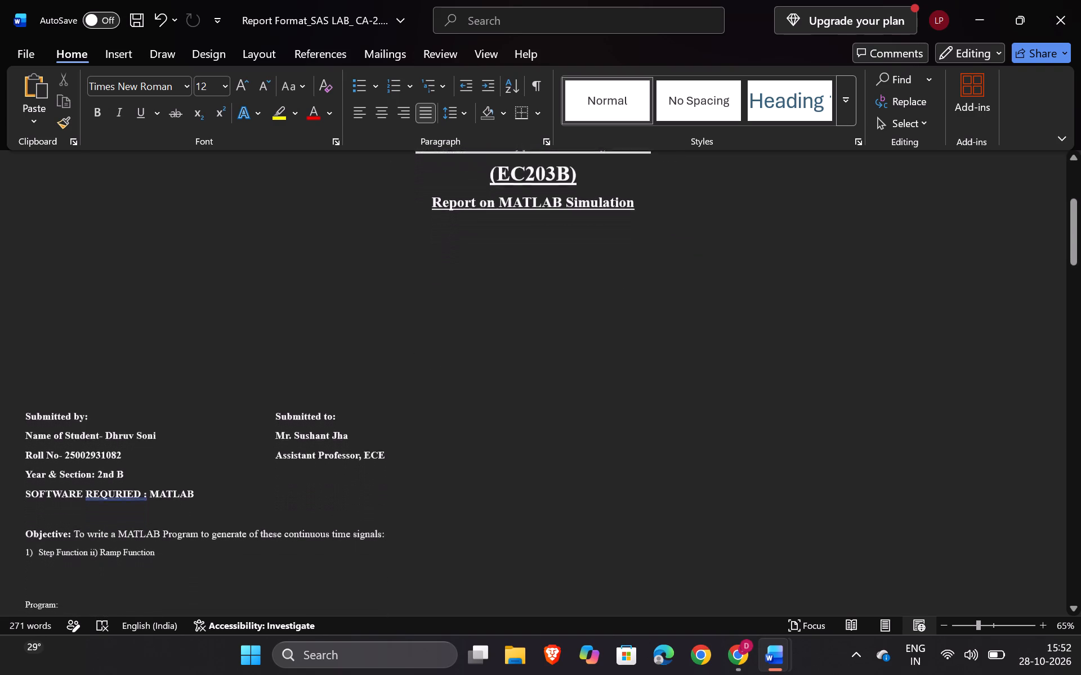
scroll(799, 254, down, 6)
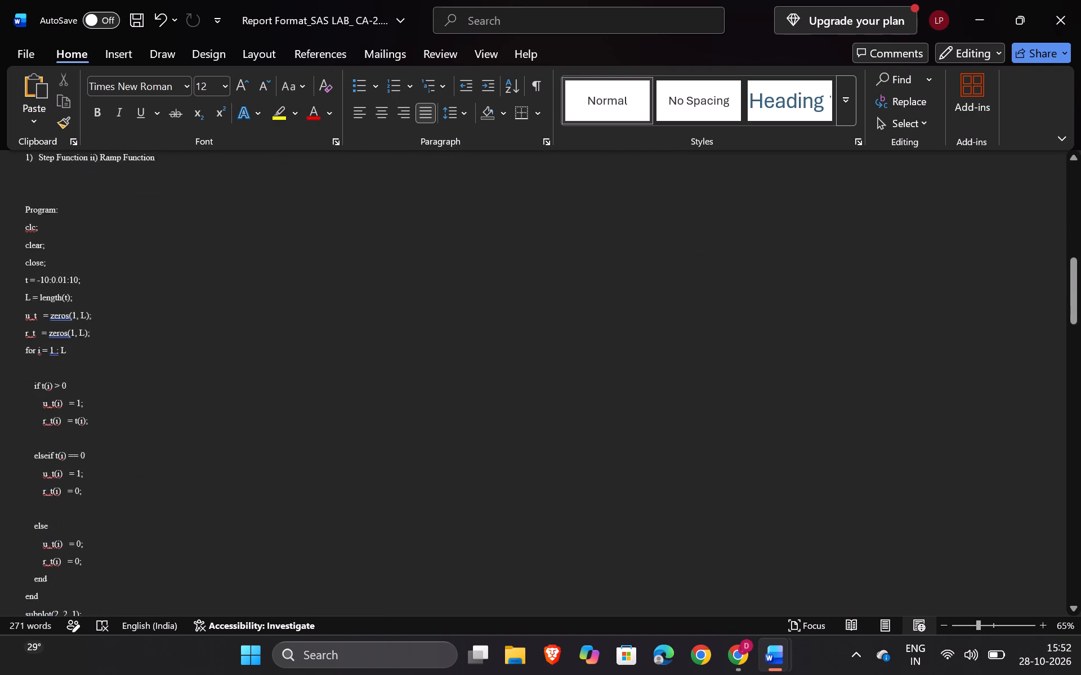
scroll(799, 254, up, 1)
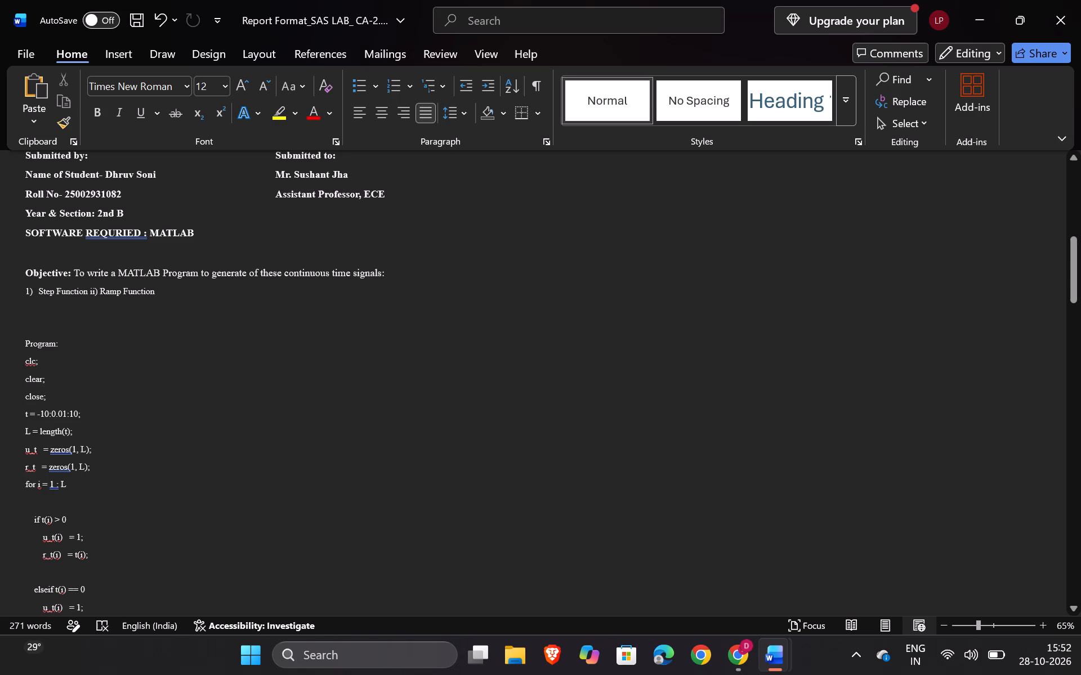
scroll(625, 322, up, 3)
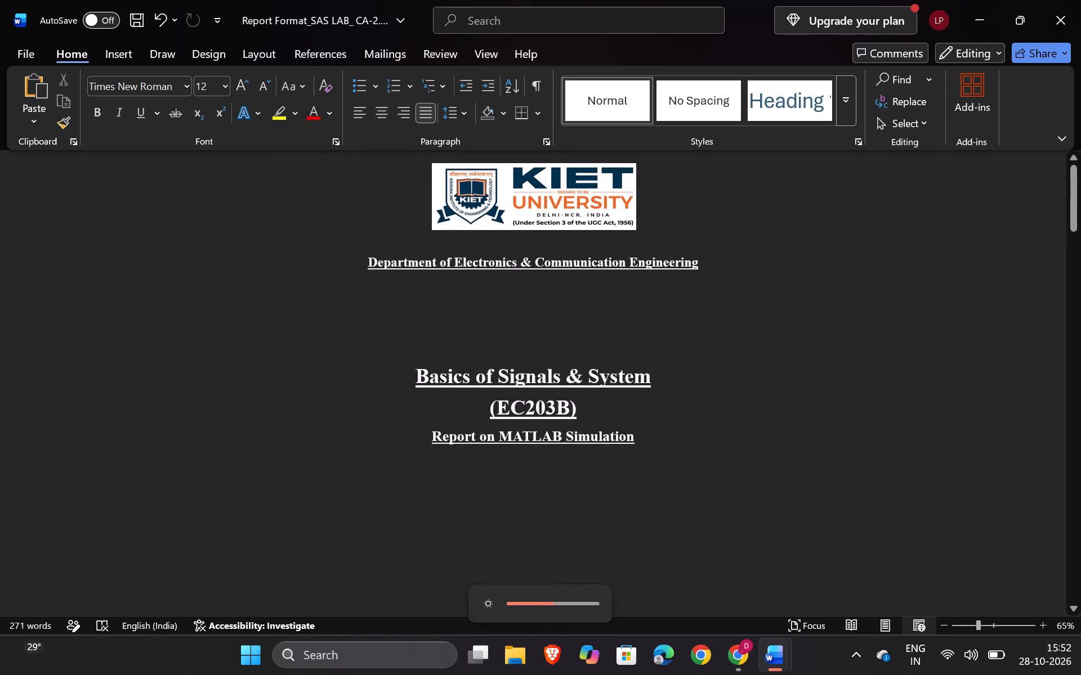
scroll(625, 322, down, 1)
scroll(625, 322, right, 1)
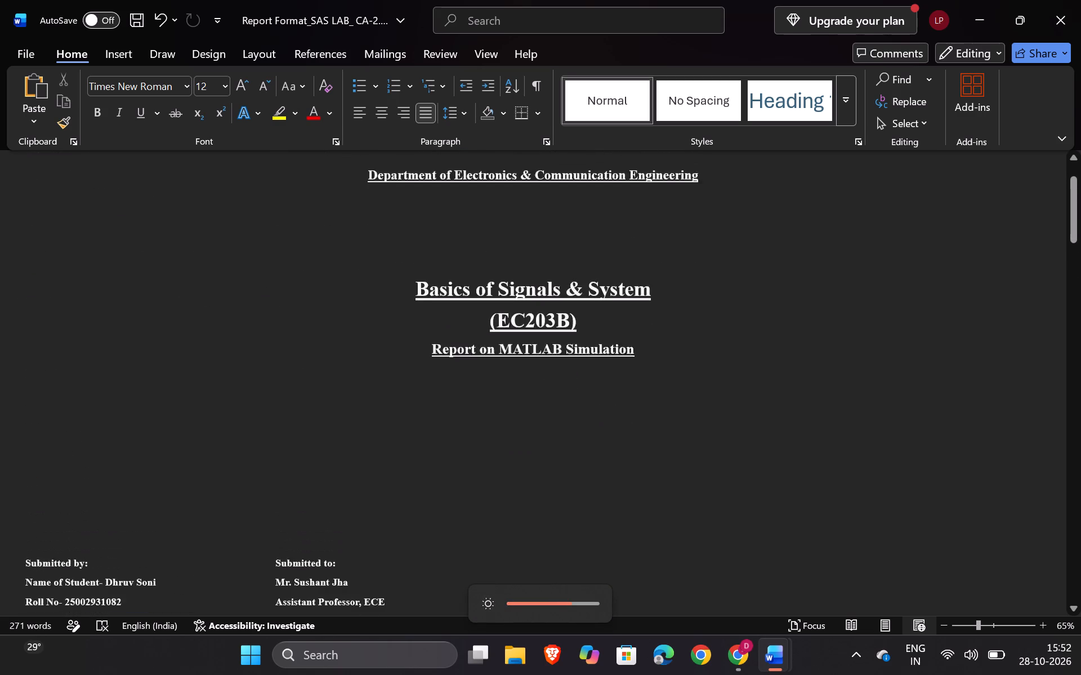
scroll(625, 322, right, 1)
Insert two spaces on the empty line above "Submitted by:".
click(266, 519)
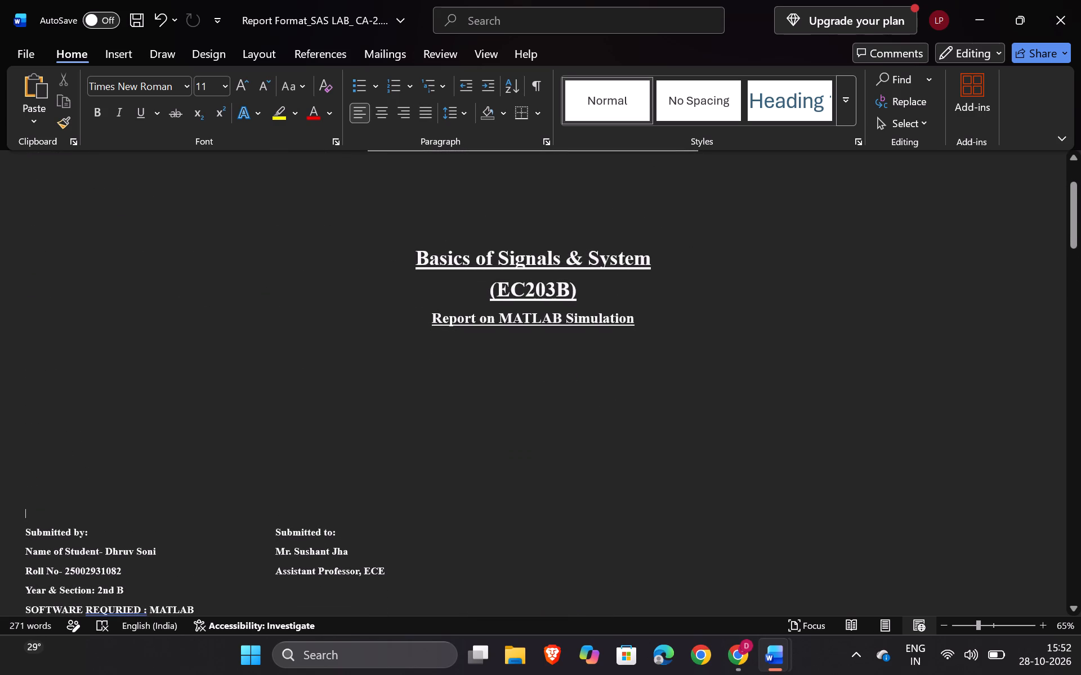
key(space)
key(space)
Save the report document.
scroll(619, 488, up, 3)
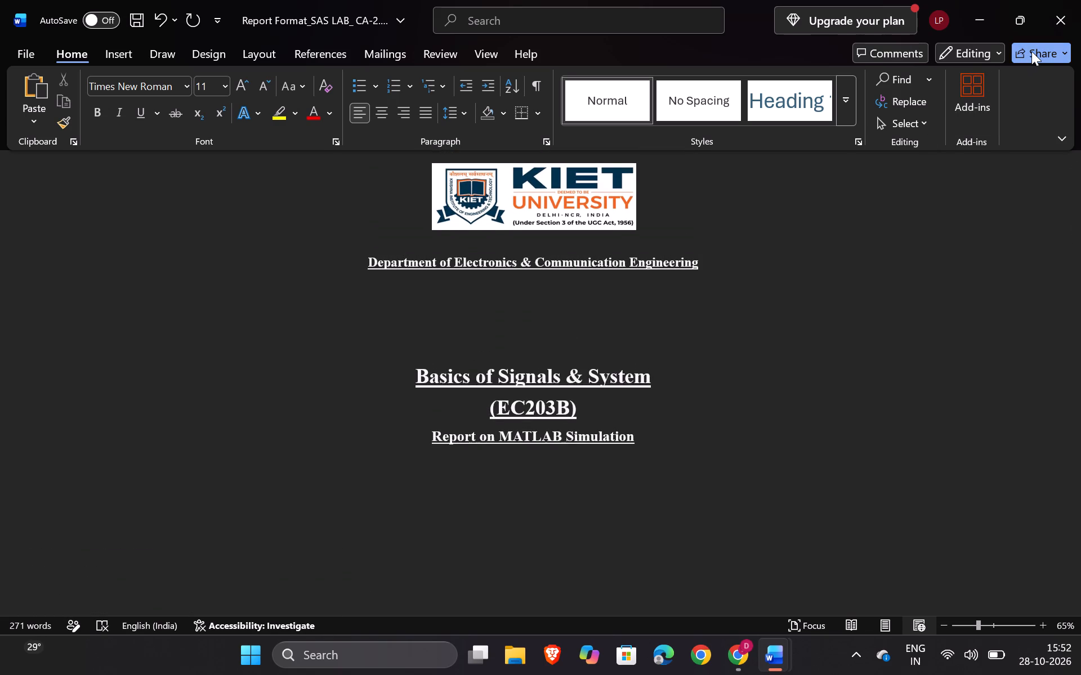
click(1031, 51)
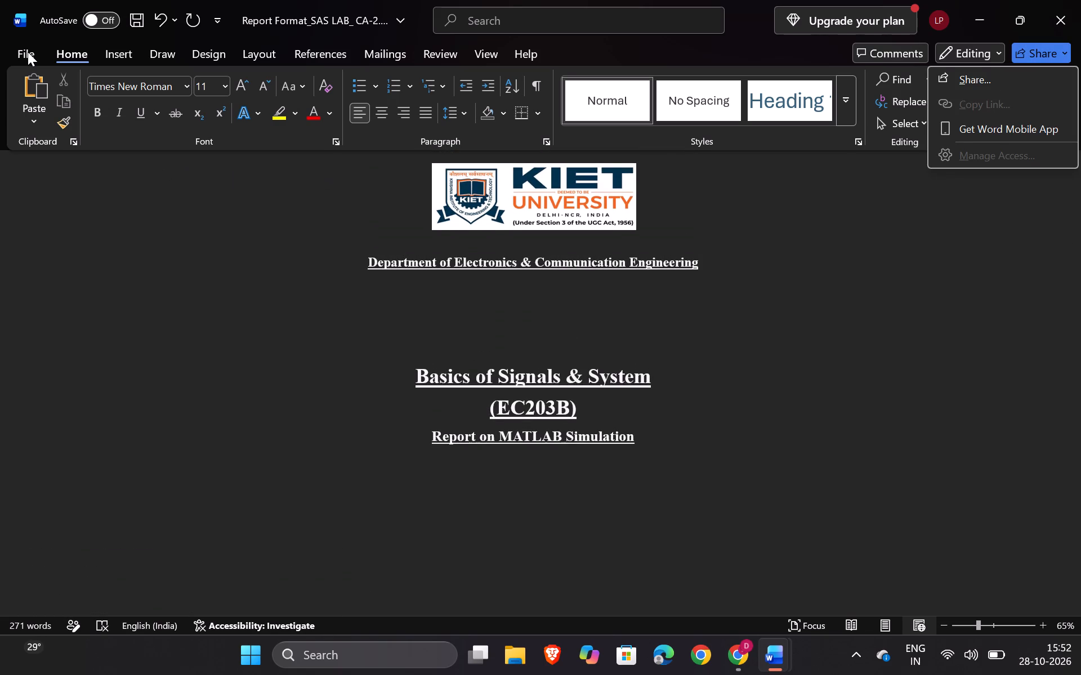
click(28, 52)
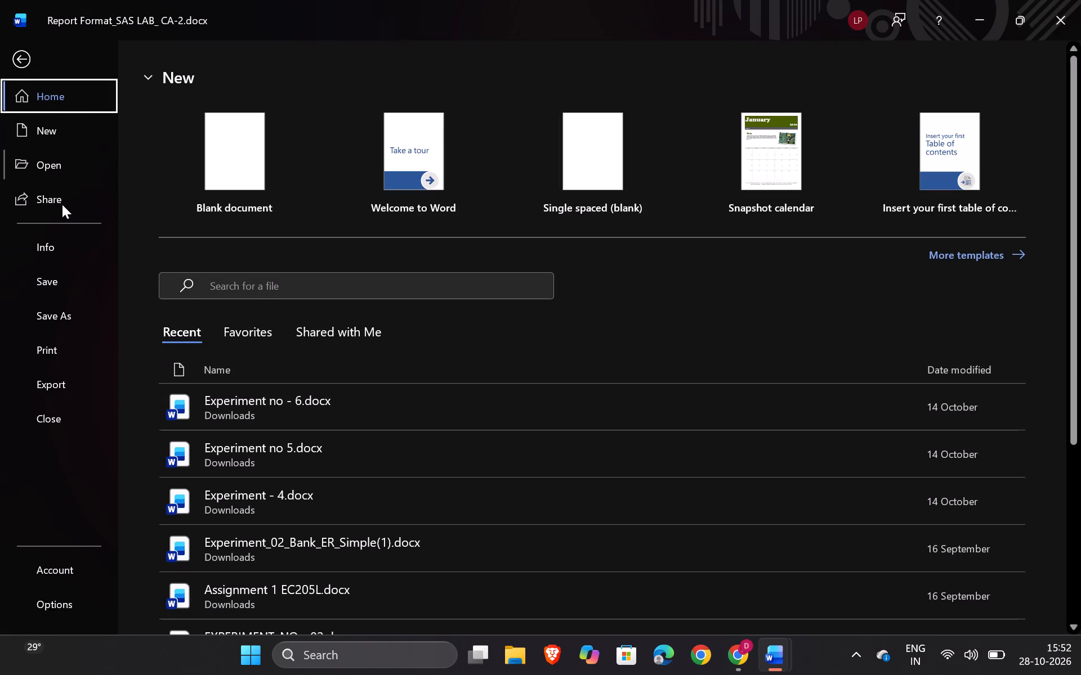
click(58, 281)
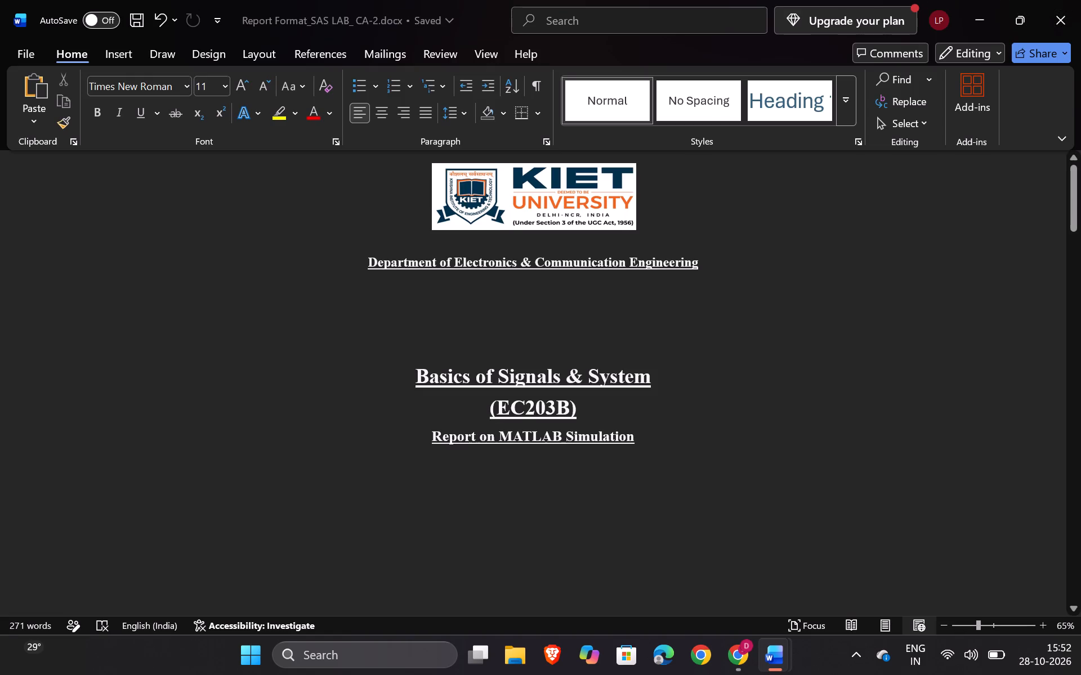
Minimise the Word window and open the Windows app launcher.
click(23, 47)
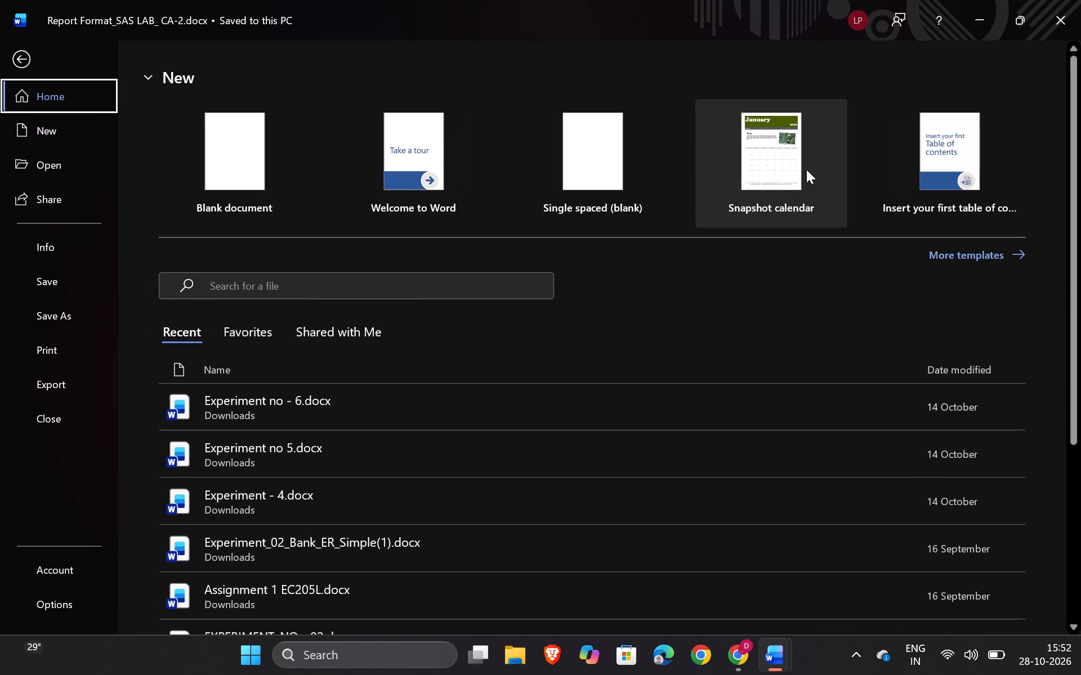
click(973, 13)
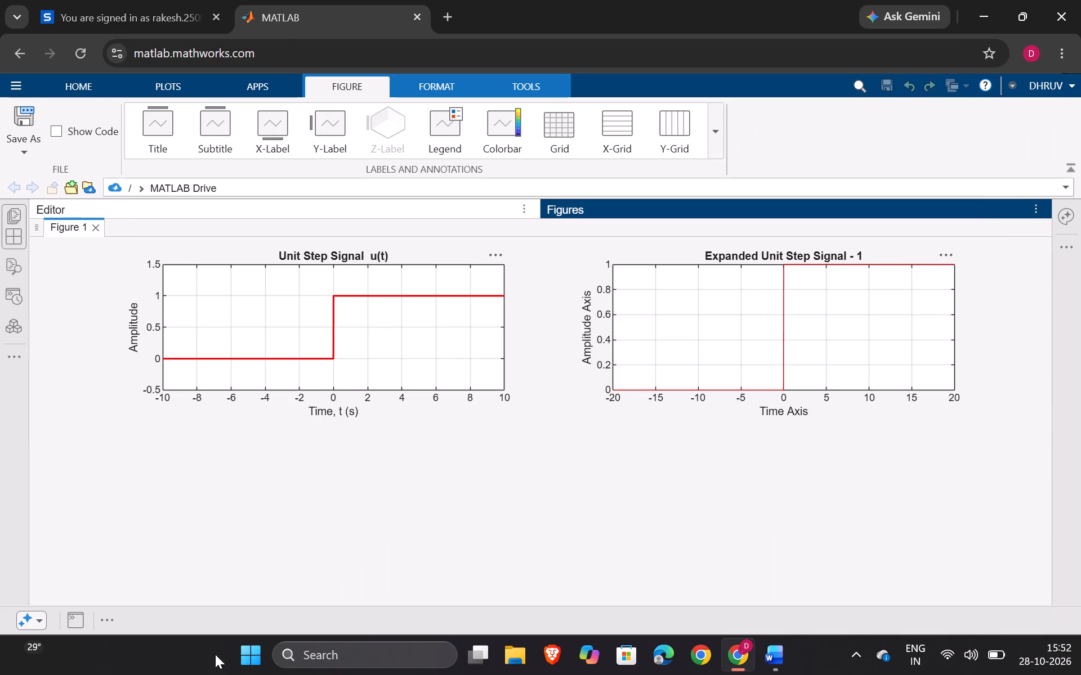
click(249, 650)
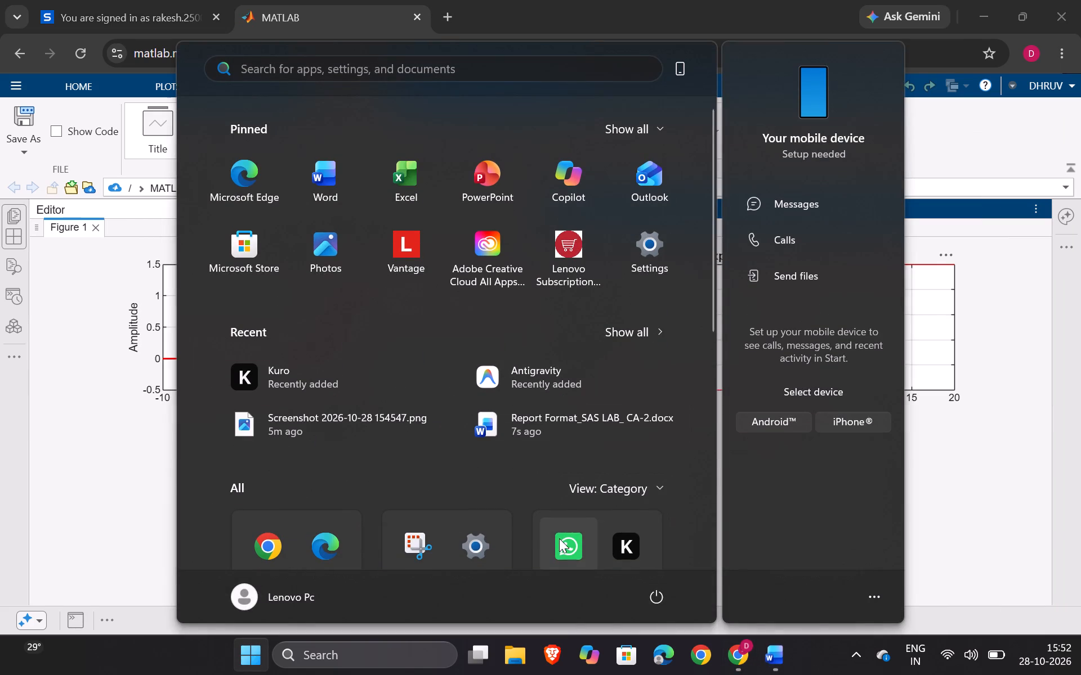
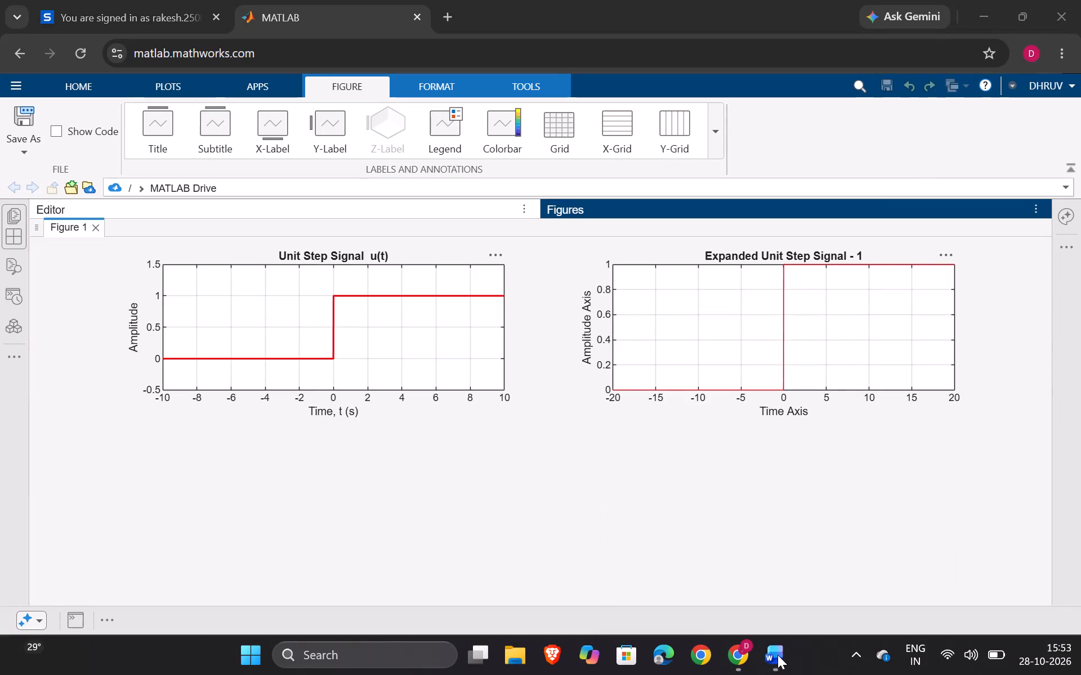
Close the exp_1_plotting_of_... Word document and switch to the Report Format_SAS LAB_ CA-2 report in Word.
click(775, 655)
click(756, 501)
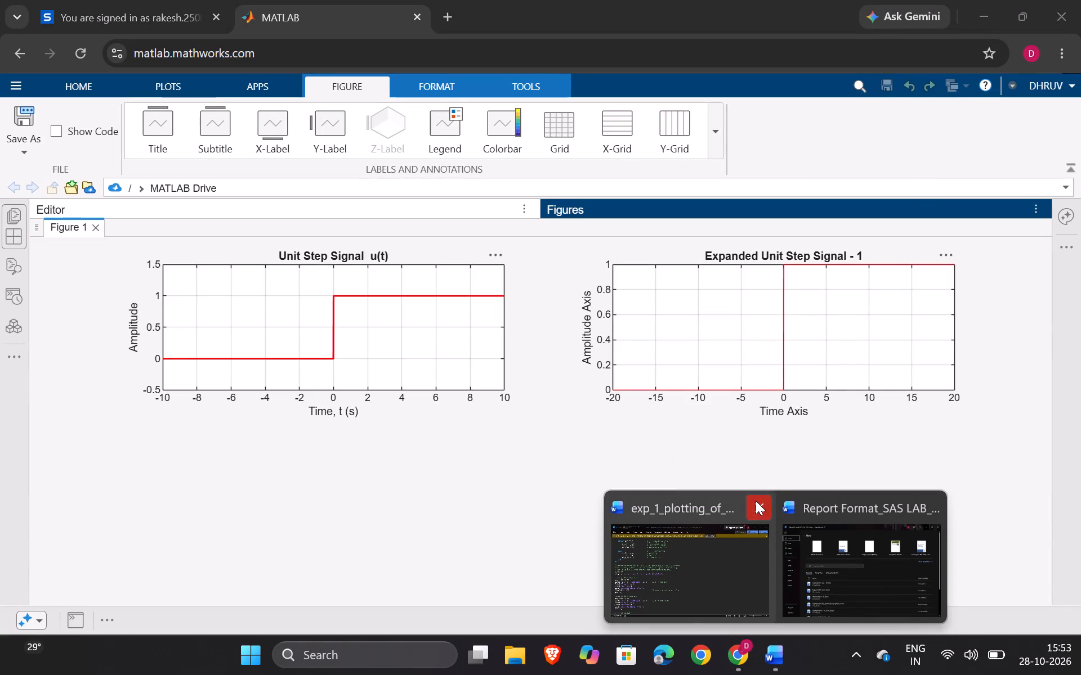
click(761, 553)
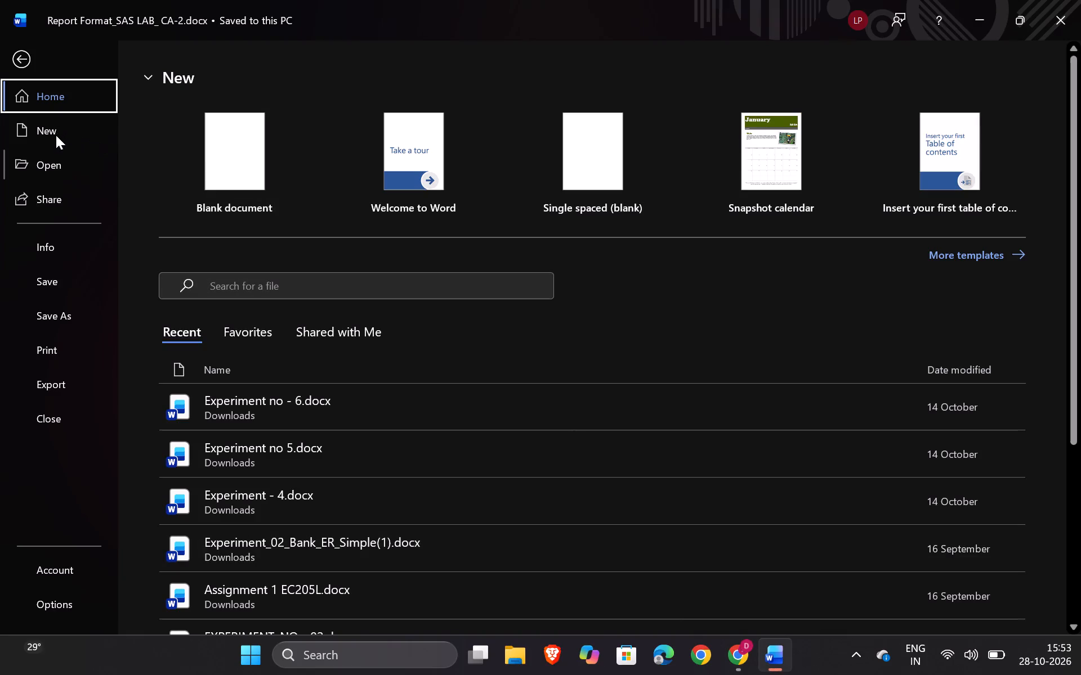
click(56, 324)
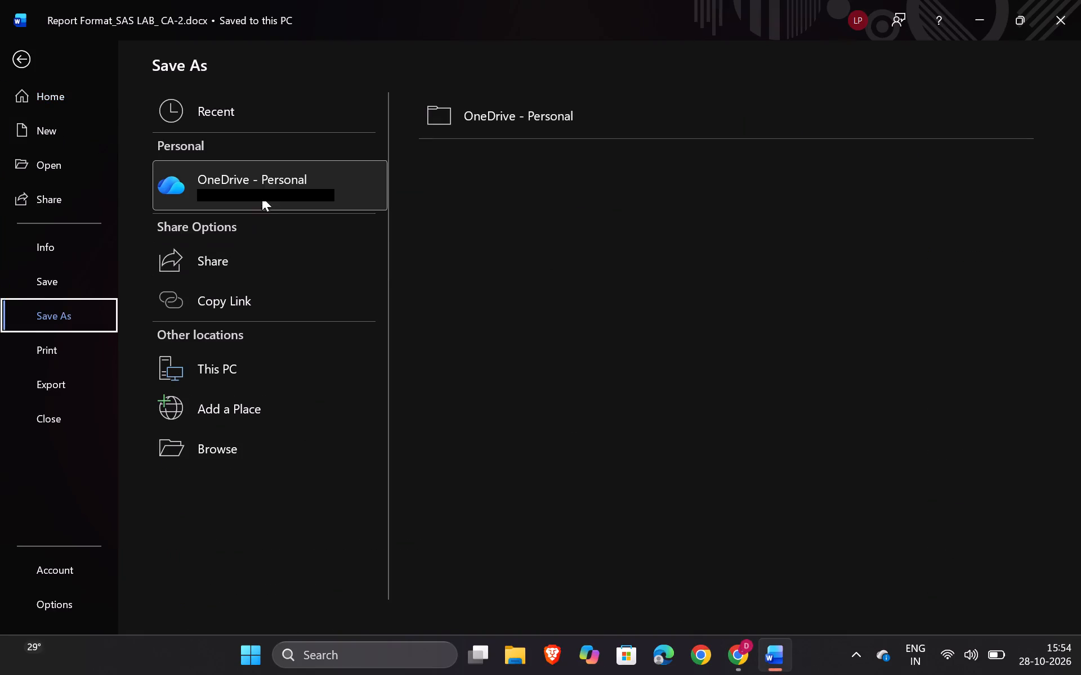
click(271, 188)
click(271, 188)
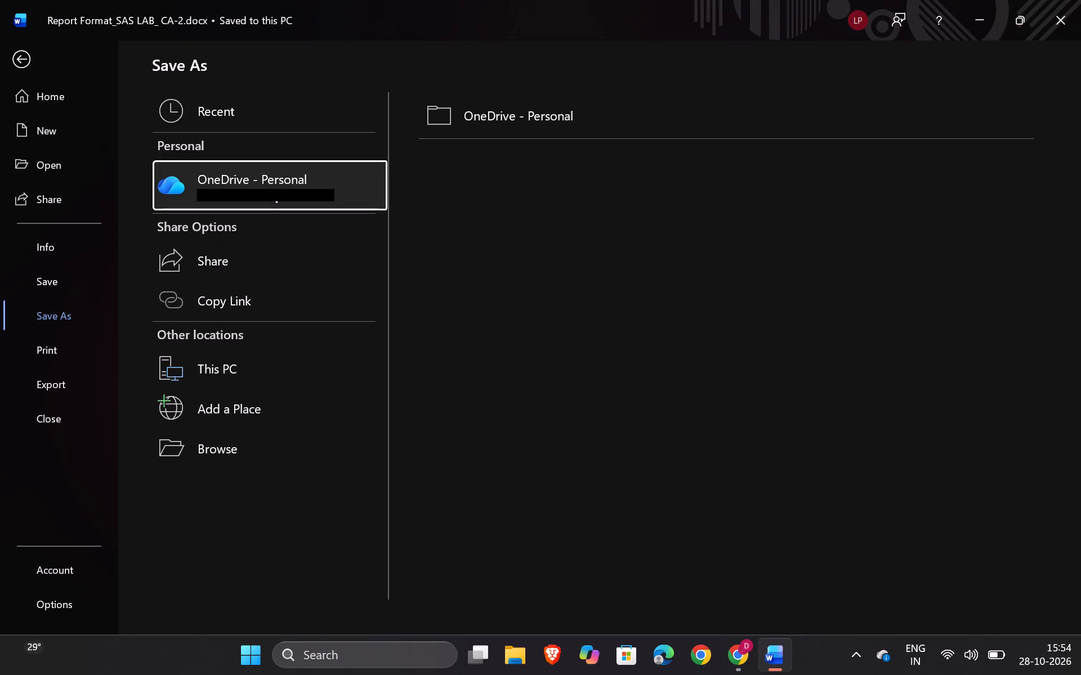
Check every page of the report in the print preview, including how the plots fit the page, and return to the document.
click(50, 351)
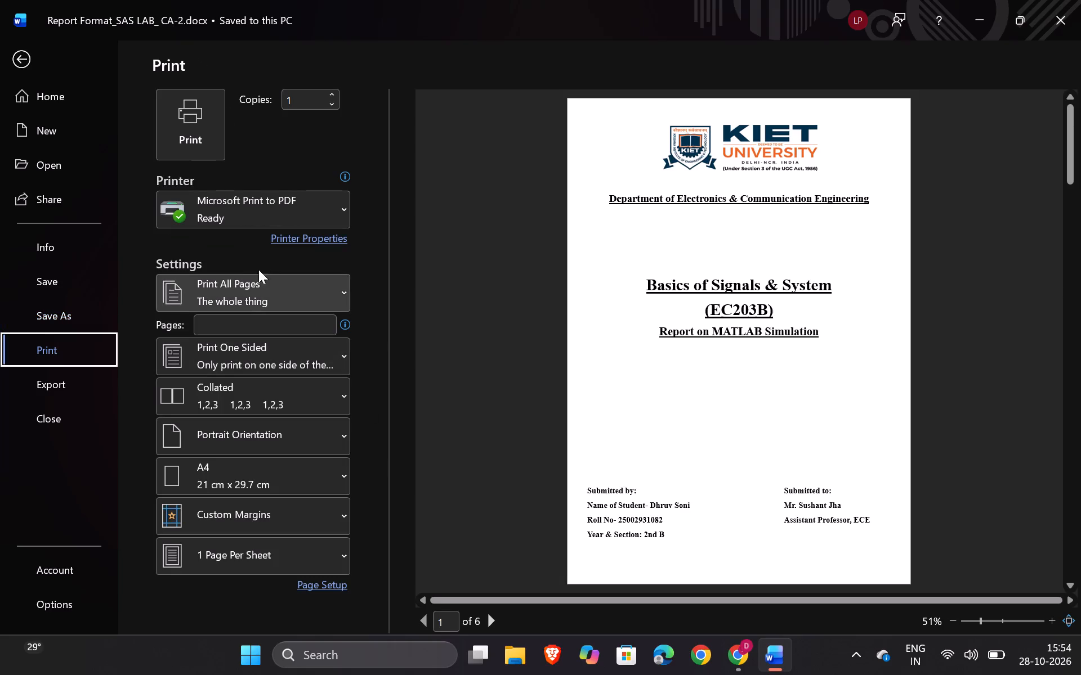
scroll(617, 339, down, 1)
click(490, 619)
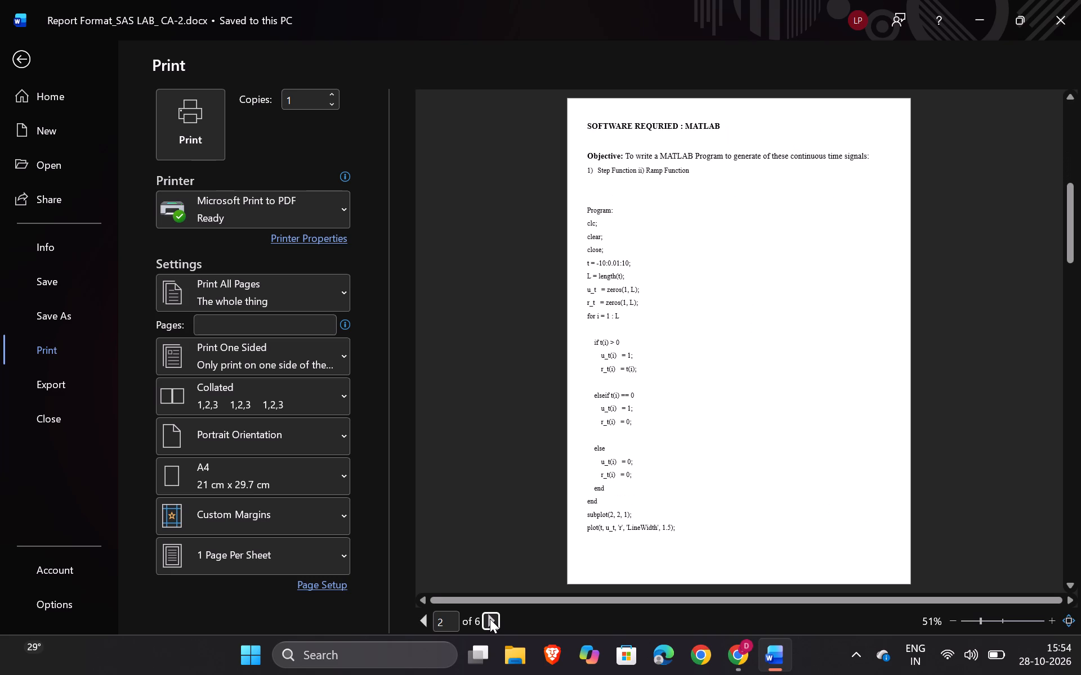
click(490, 619)
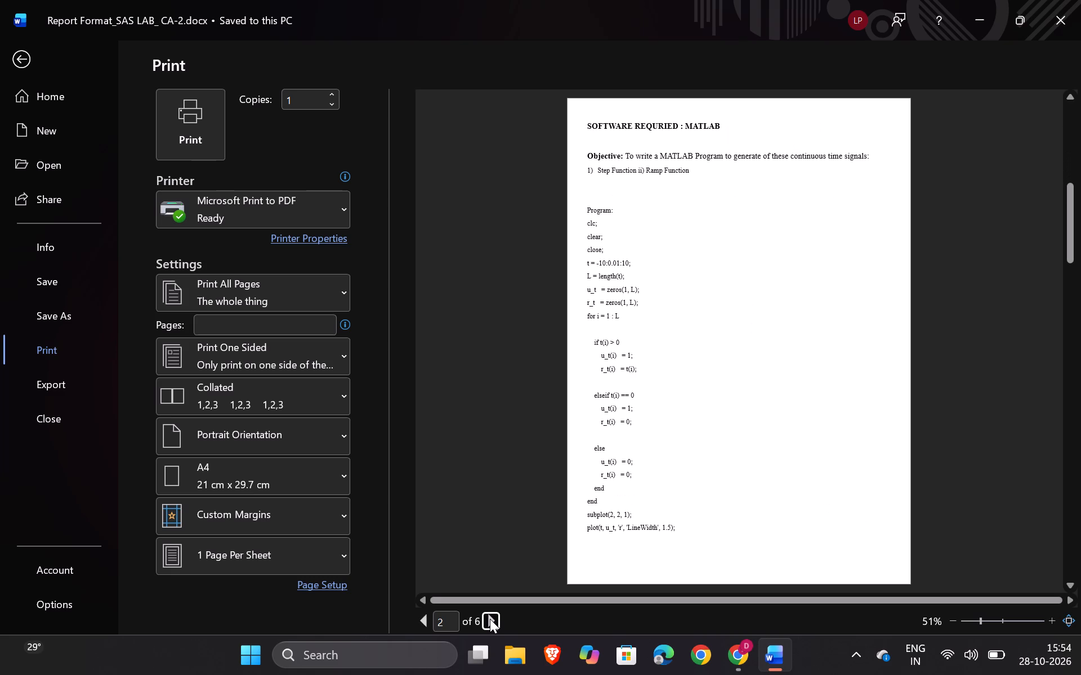
click(490, 619)
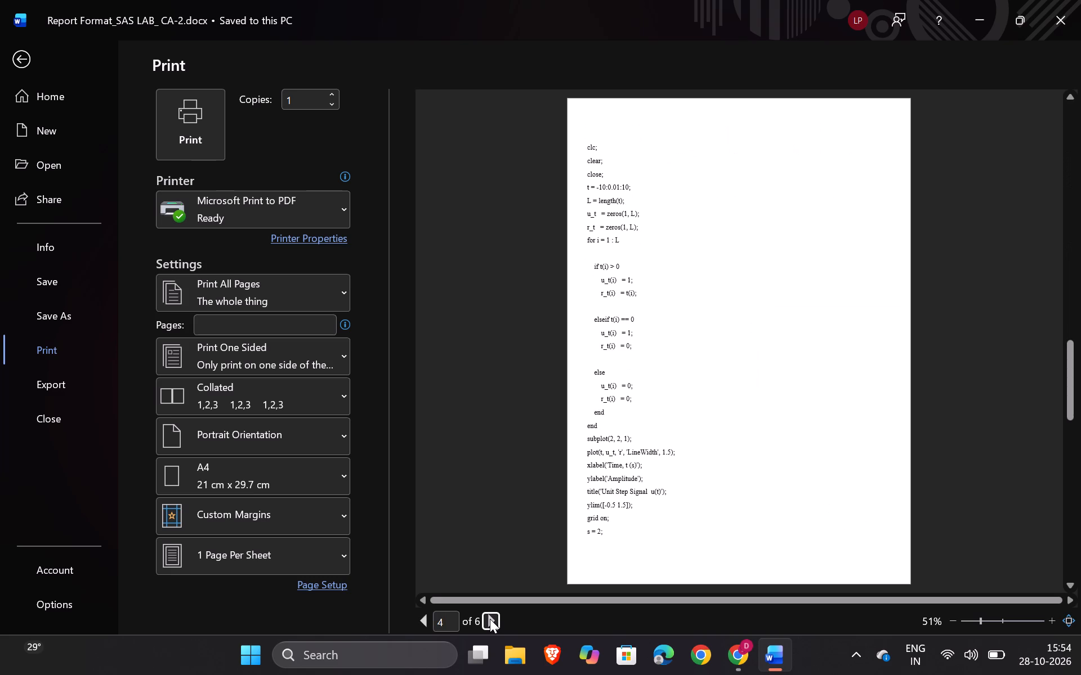
click(422, 623)
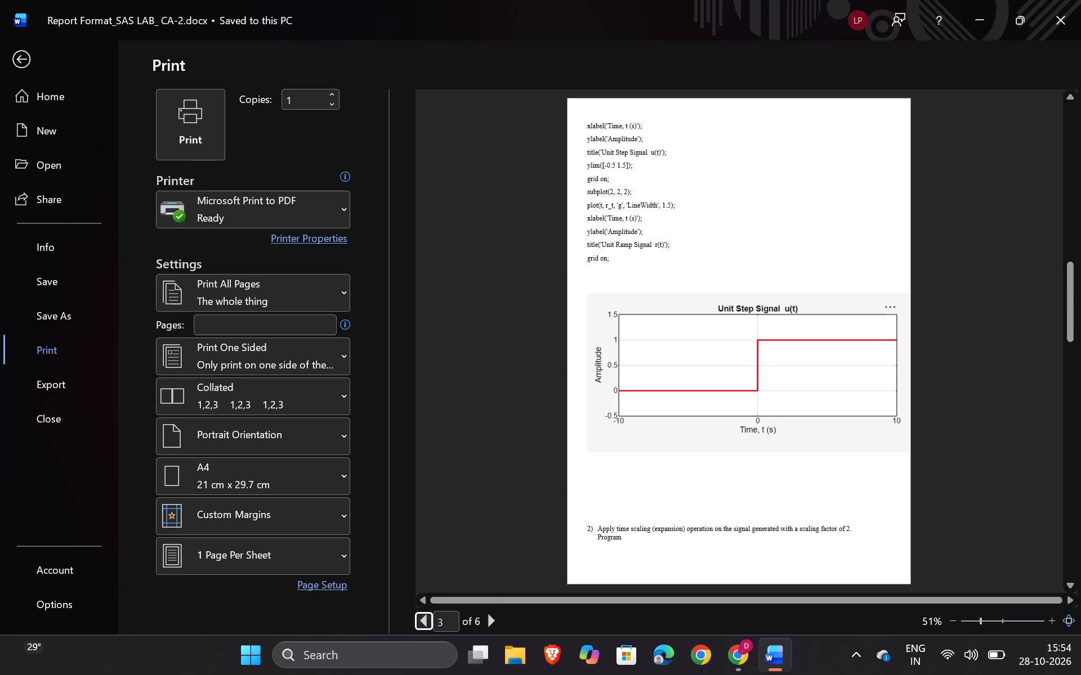
click(489, 618)
click(489, 618)
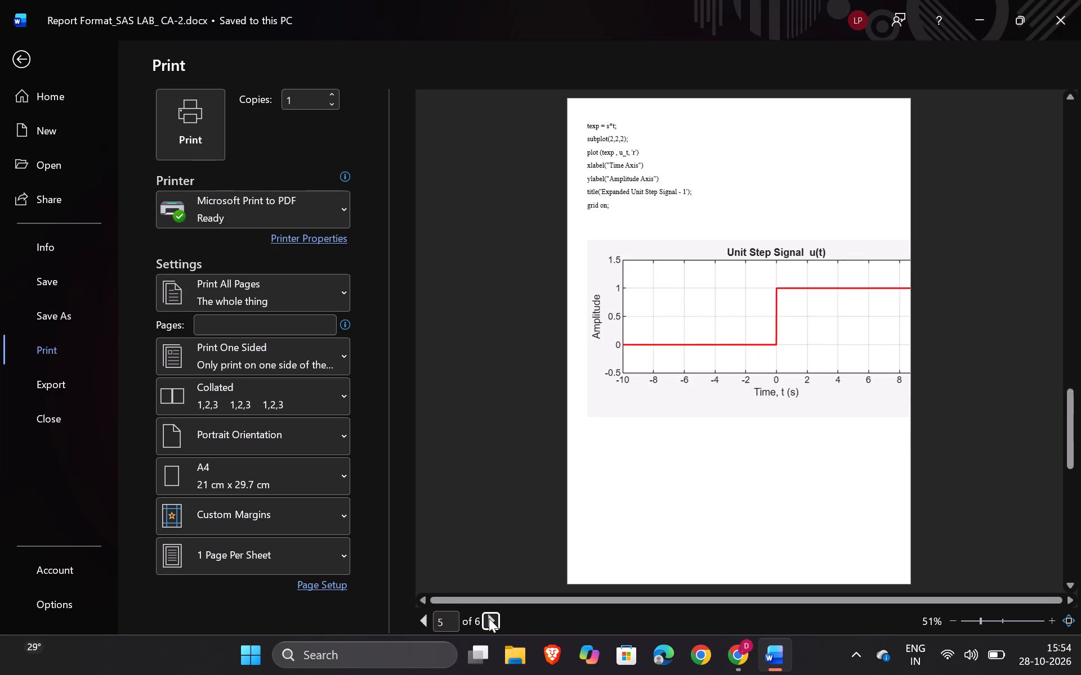
click(489, 618)
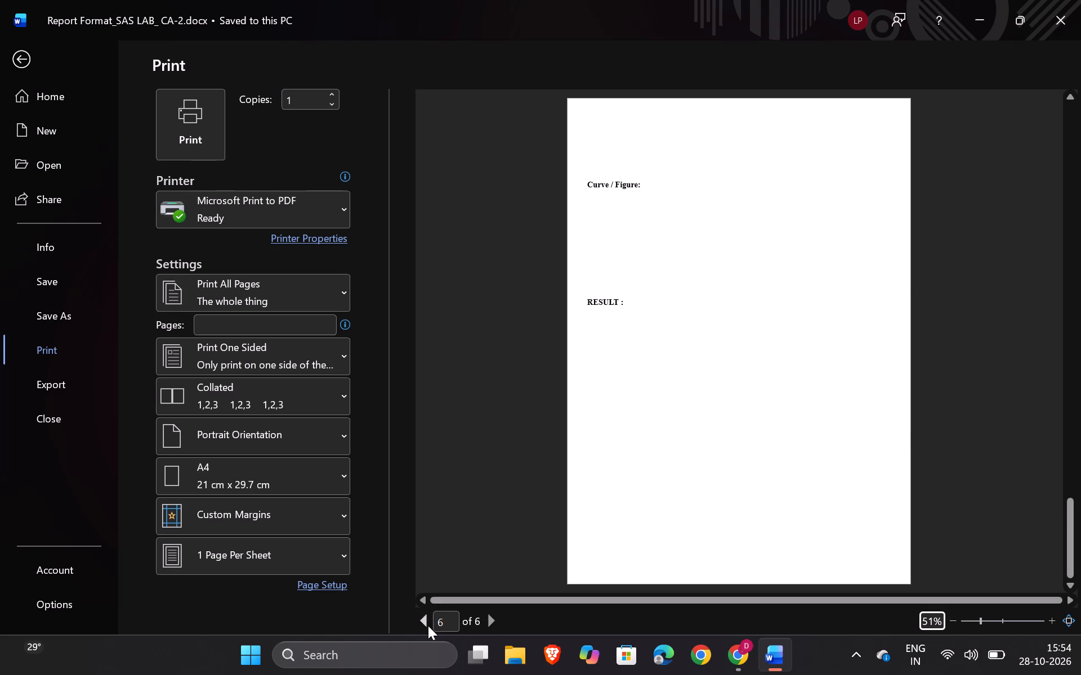
click(419, 622)
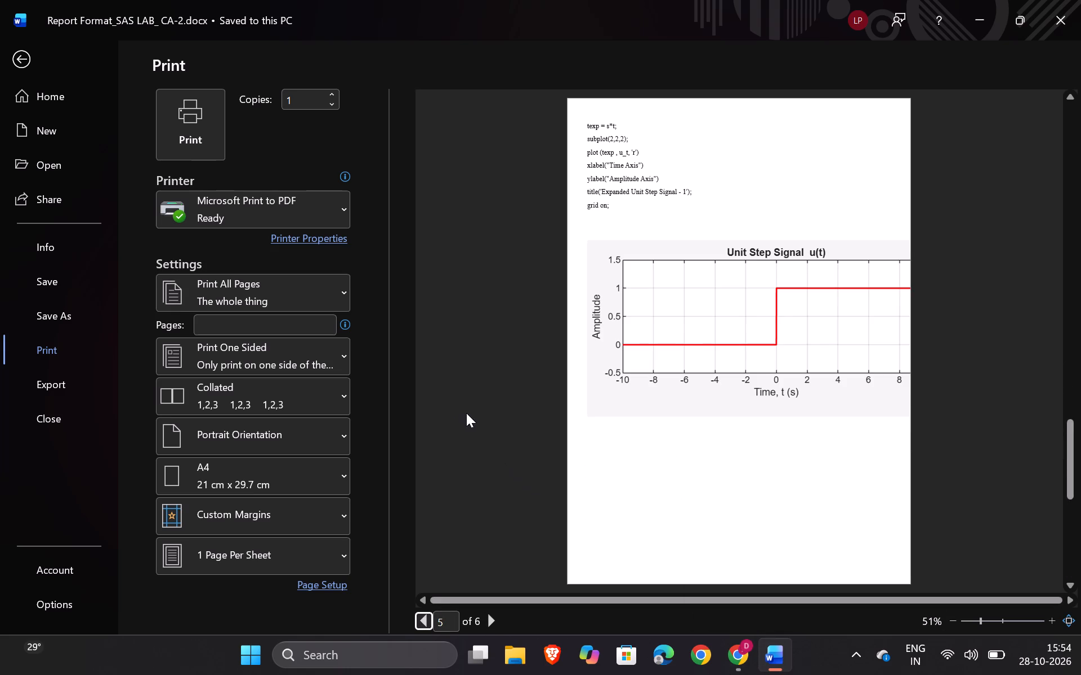
click(18, 50)
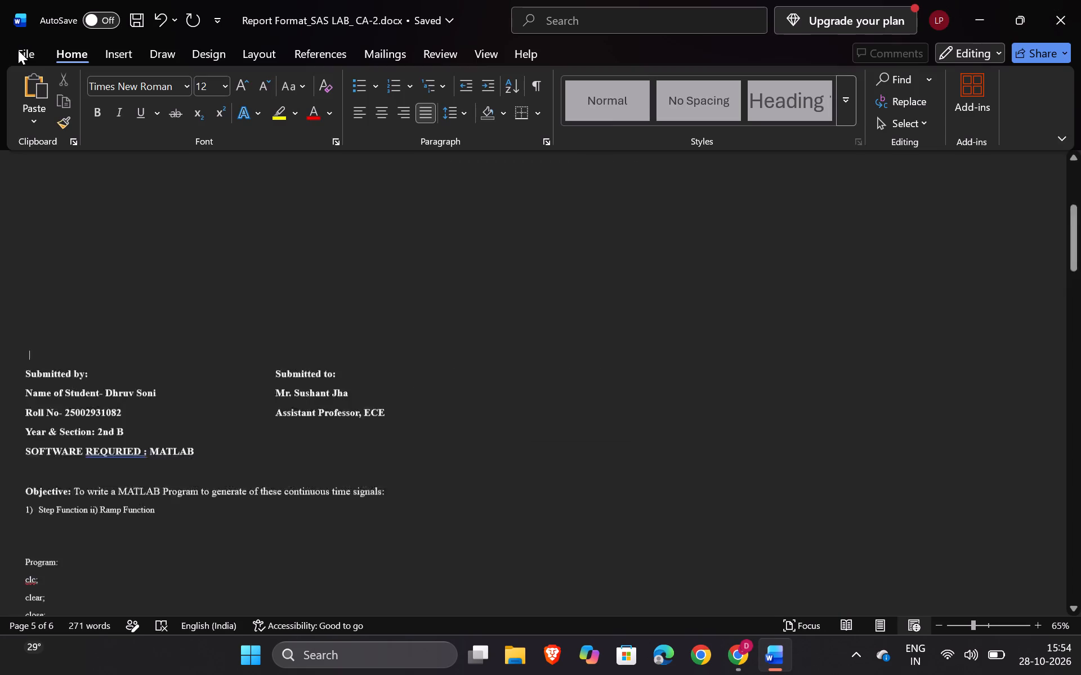
Narrow the unit step and unit ramp plot picture to about the width of the question 2 text line below it.
scroll(273, 236, down, 4)
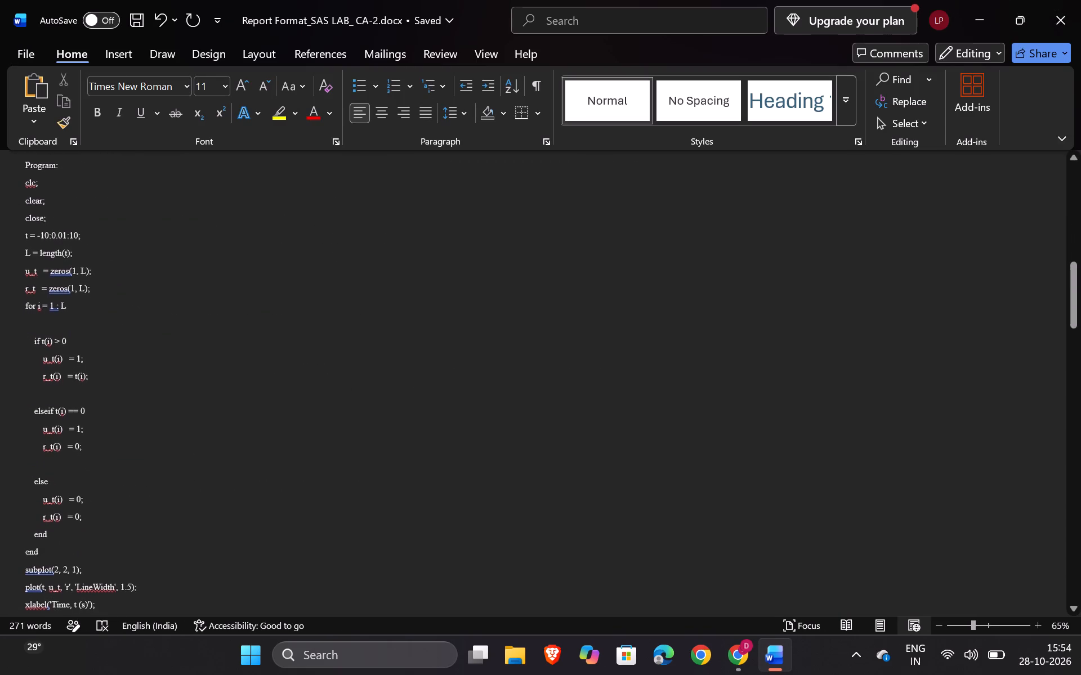
scroll(273, 236, down, 6)
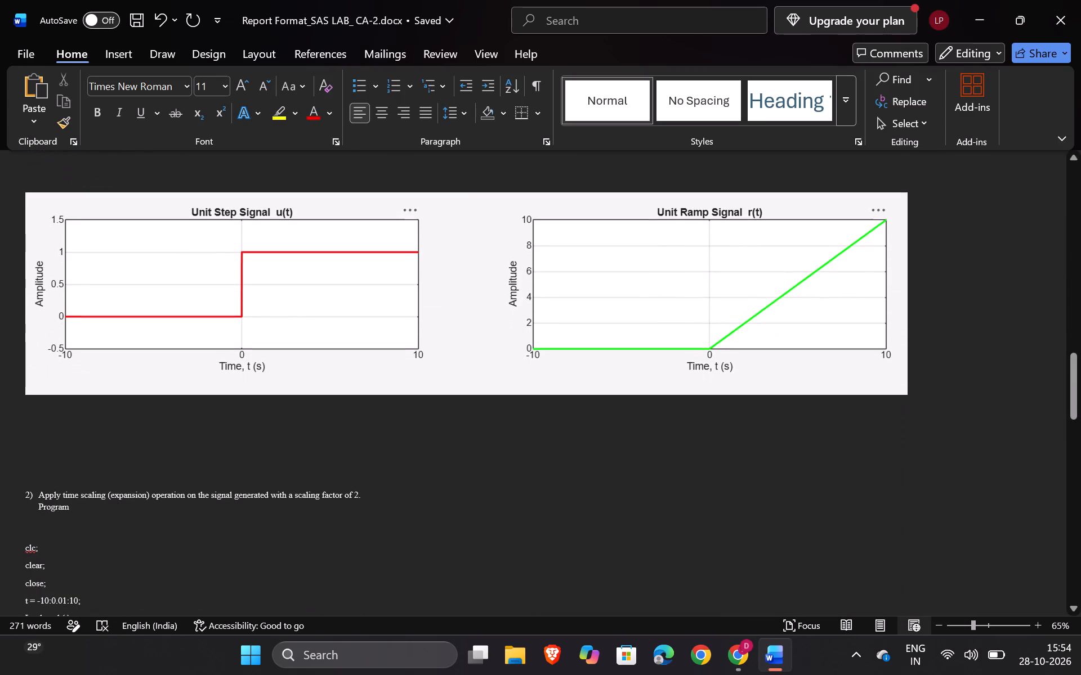
click(495, 314)
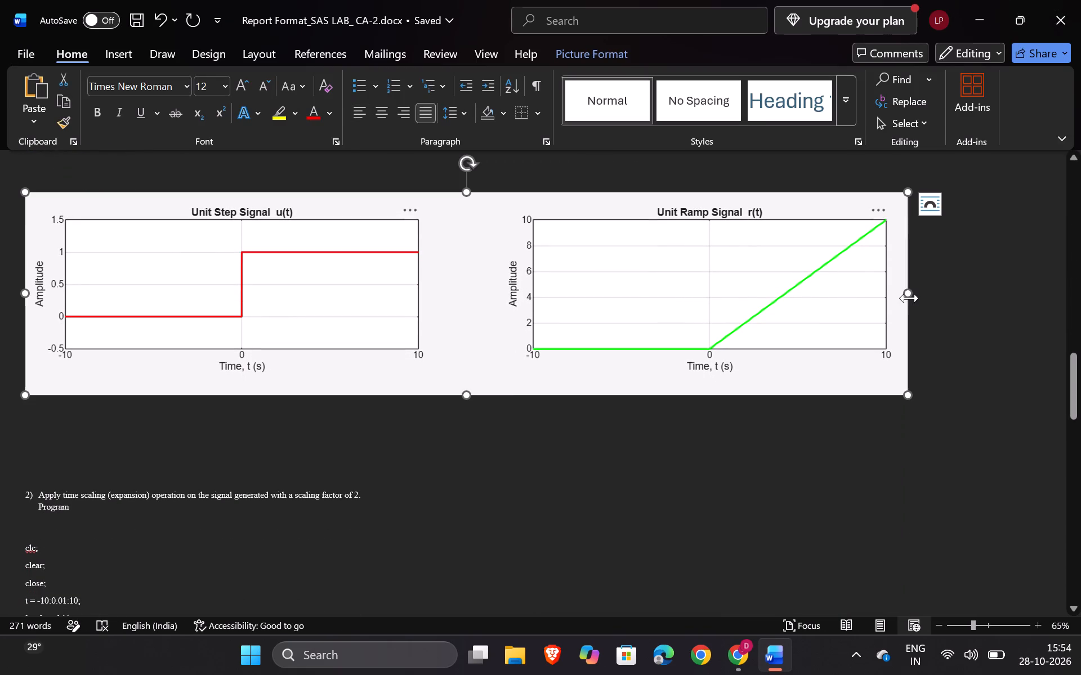
drag(909, 298, 410, 299)
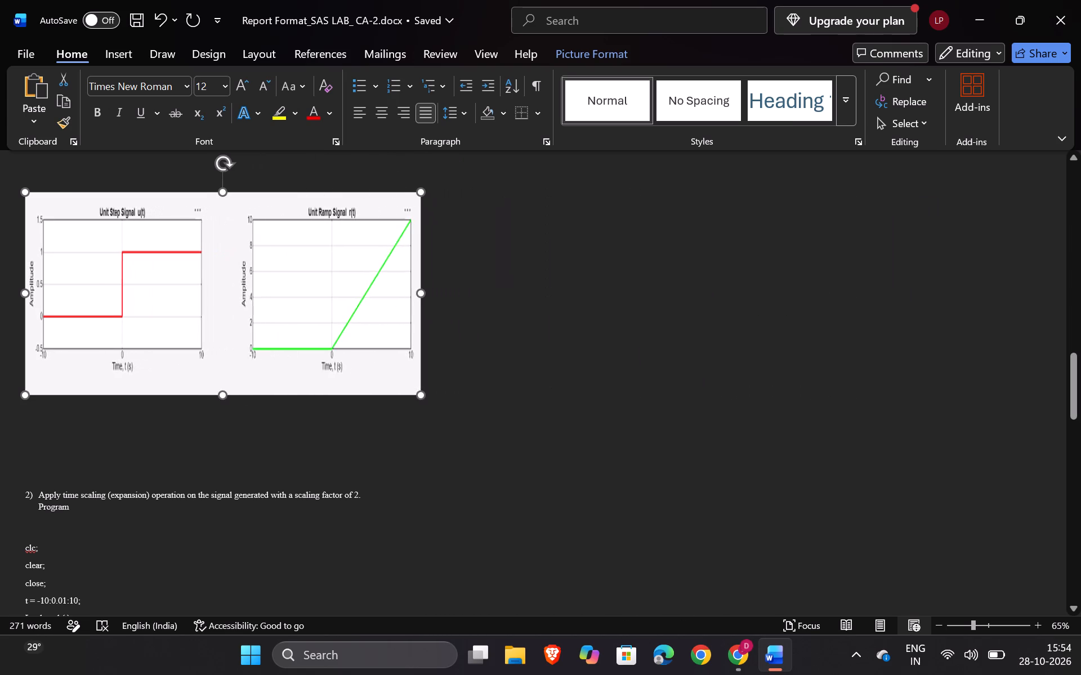
drag(410, 299, 301, 295)
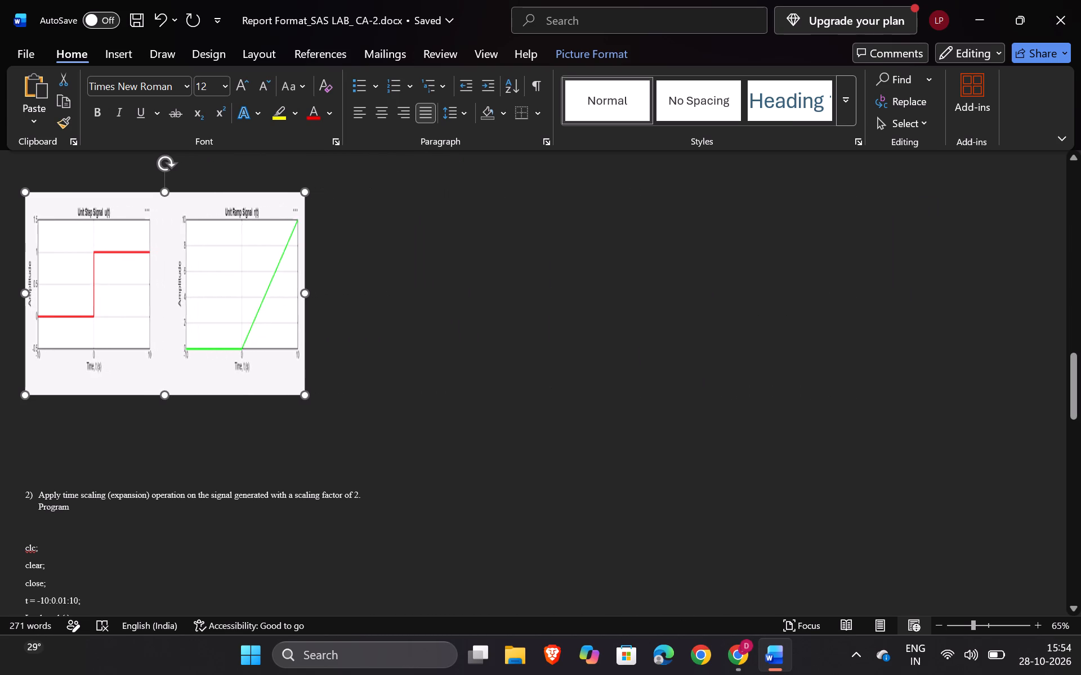
drag(301, 295, 358, 289)
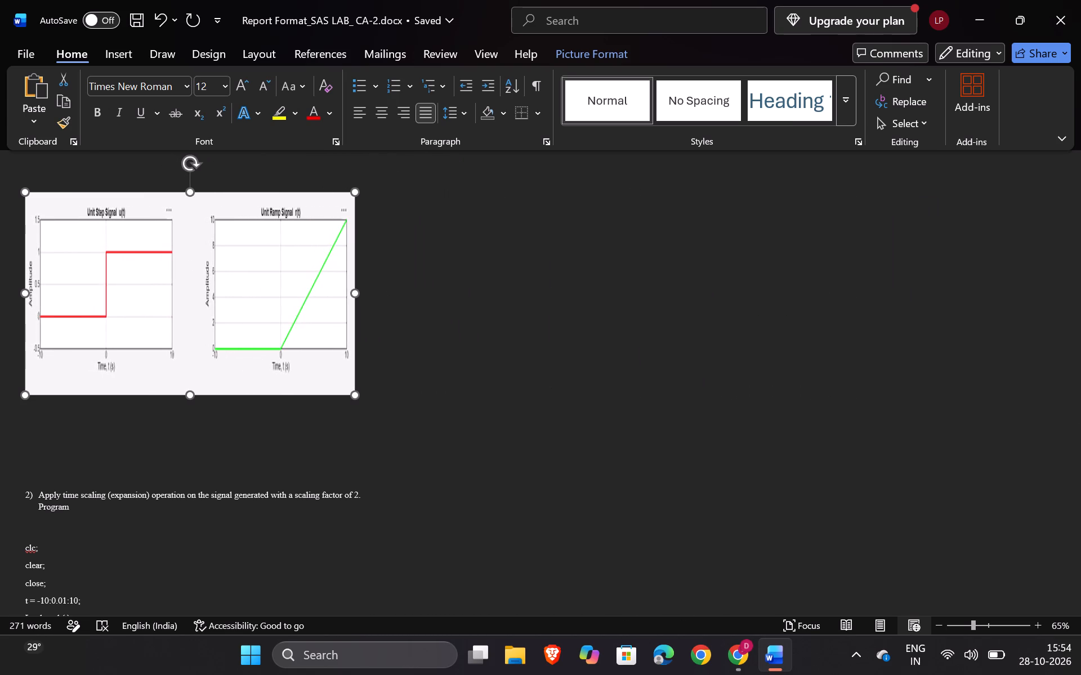
drag(358, 289, 365, 287)
click(550, 319)
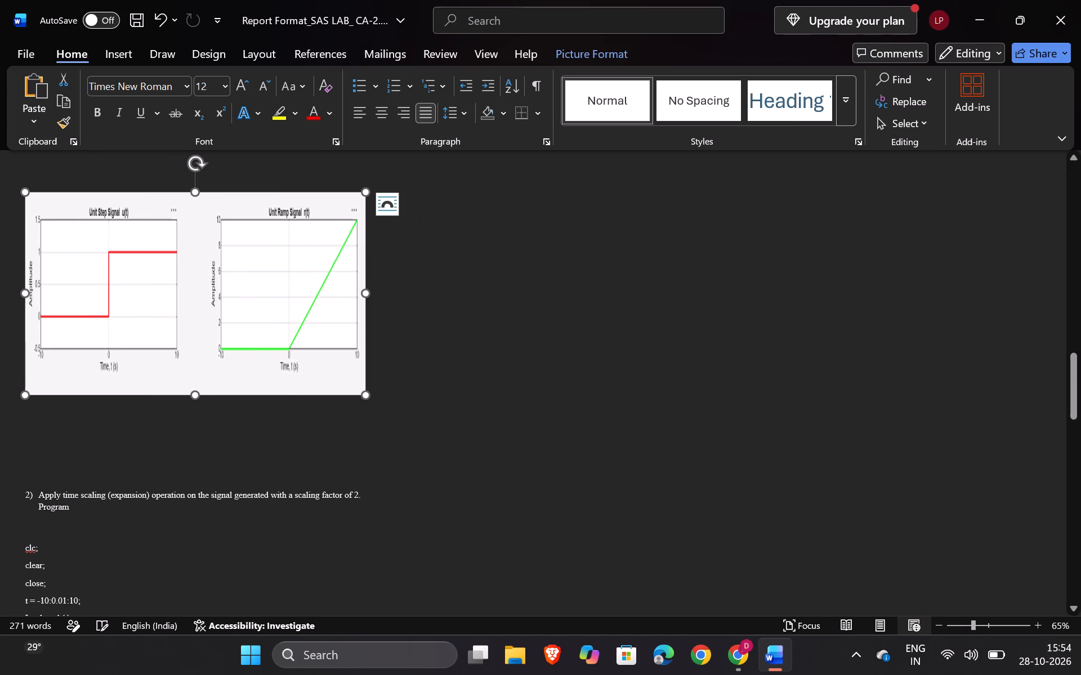
Review the report up to the title page and back down through the student details, first program and resized plot picture.
scroll(550, 319, up, 5)
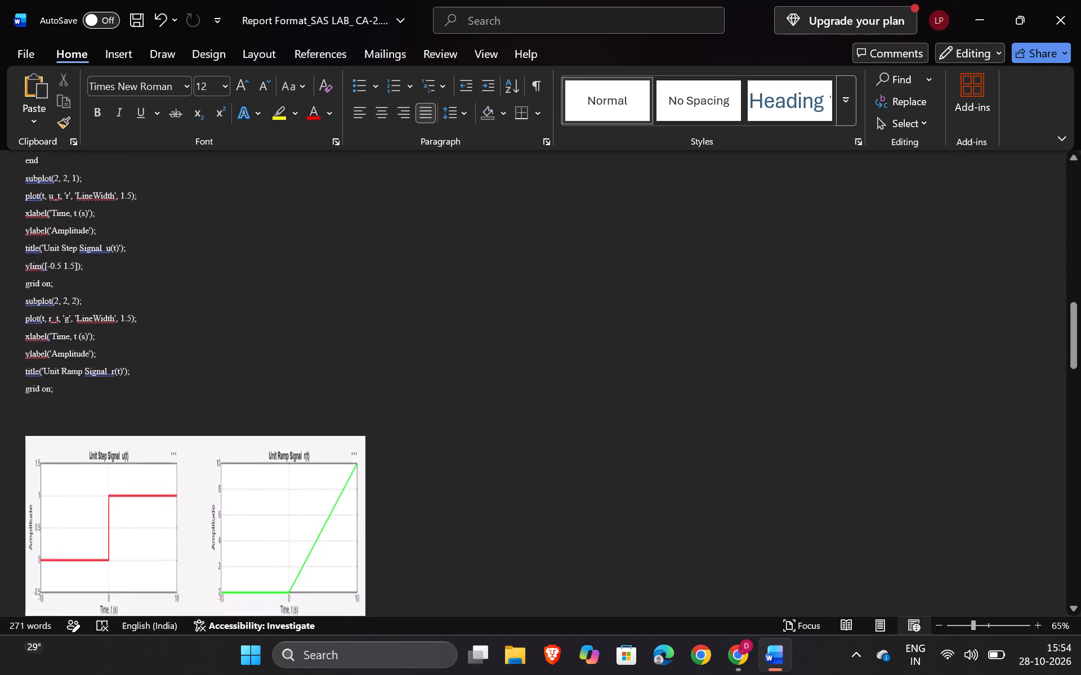
scroll(550, 319, up, 3)
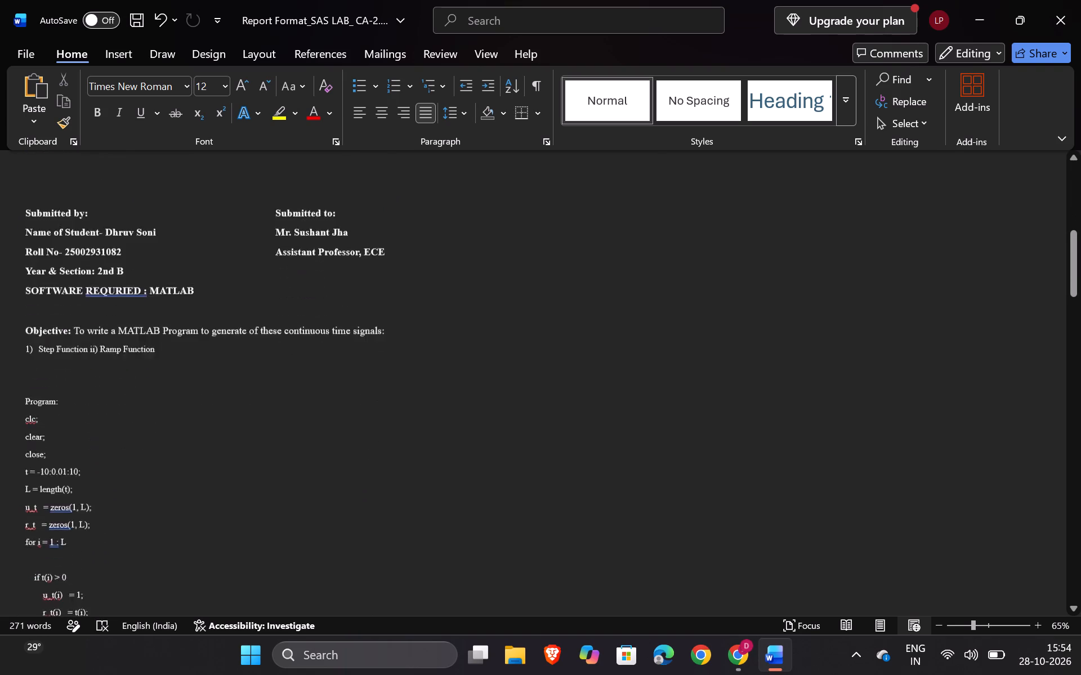
scroll(550, 319, up, 3)
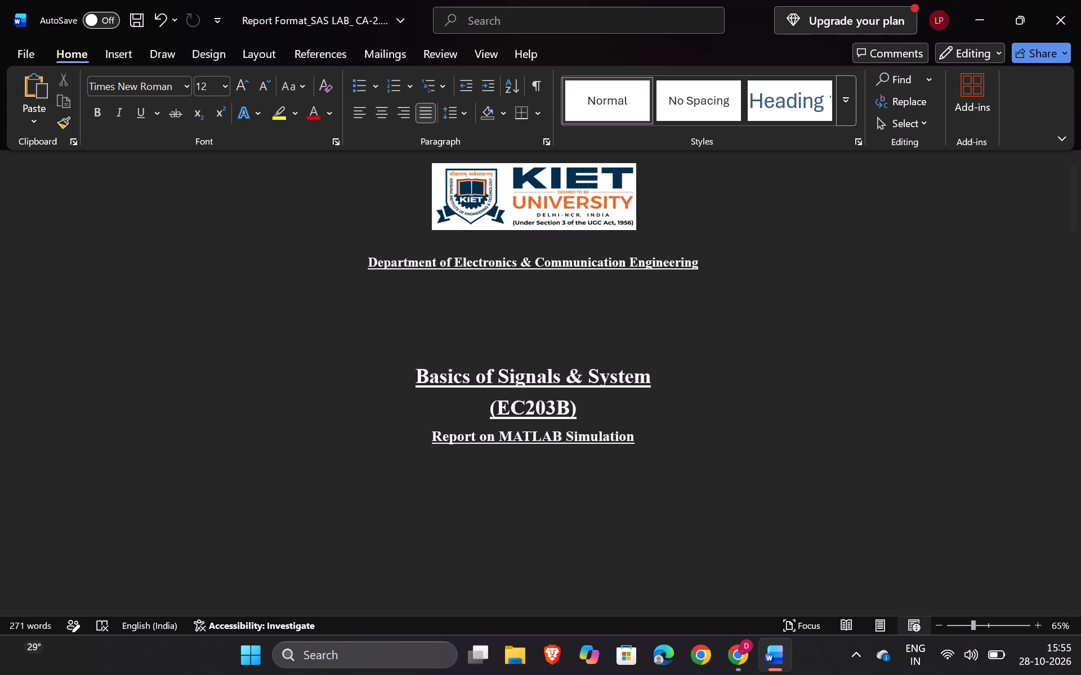
scroll(592, 342, down, 6)
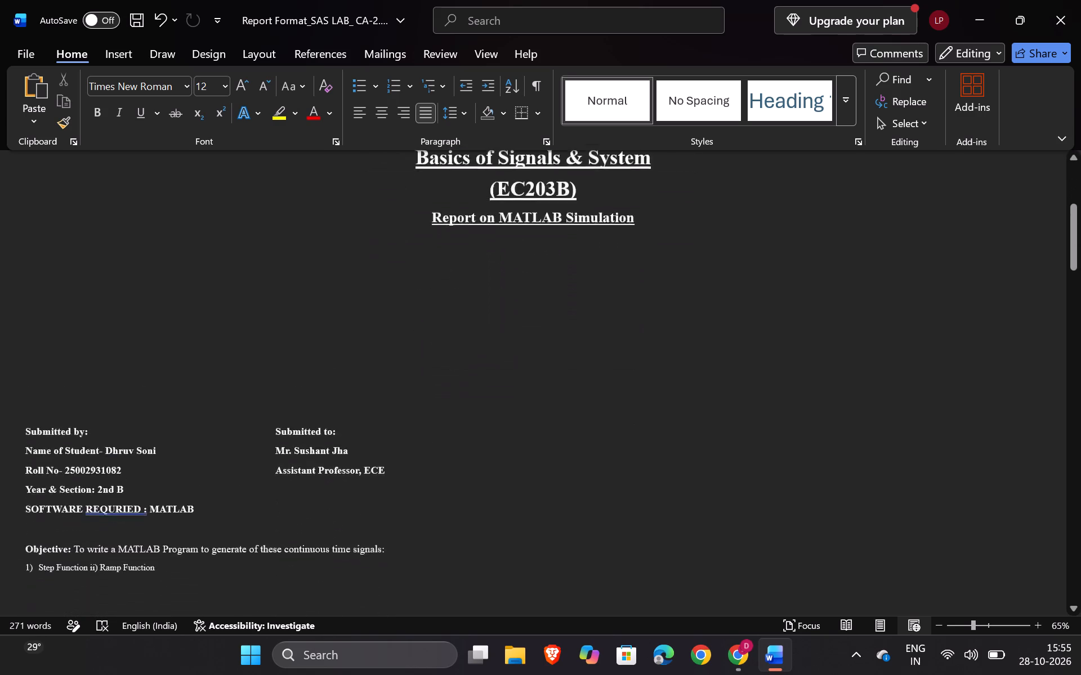
scroll(592, 342, down, 8)
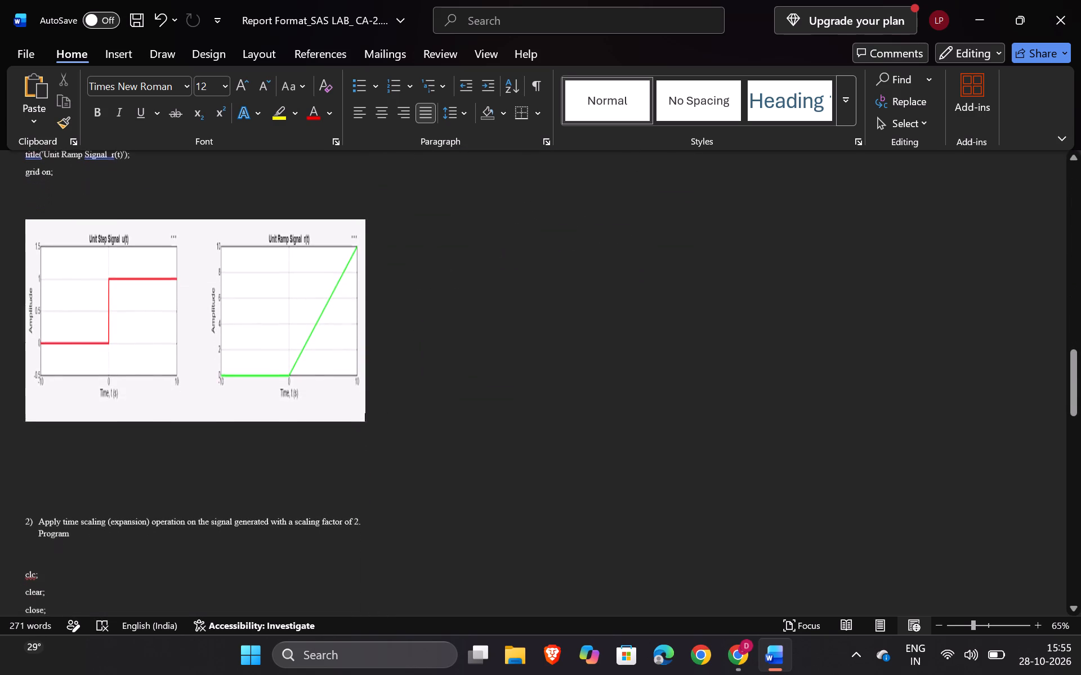
Narrow the Unit Step and Expanded Unit Step Signal plot picture to nearly the same width as the first plot picture.
scroll(592, 342, down, 7)
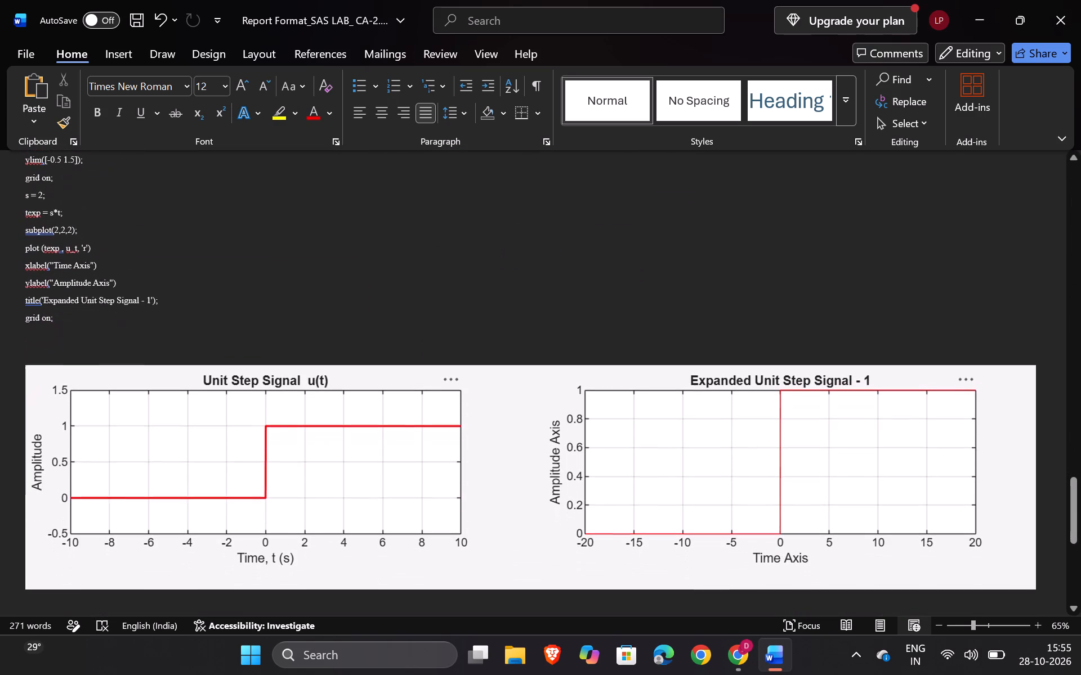
click(525, 457)
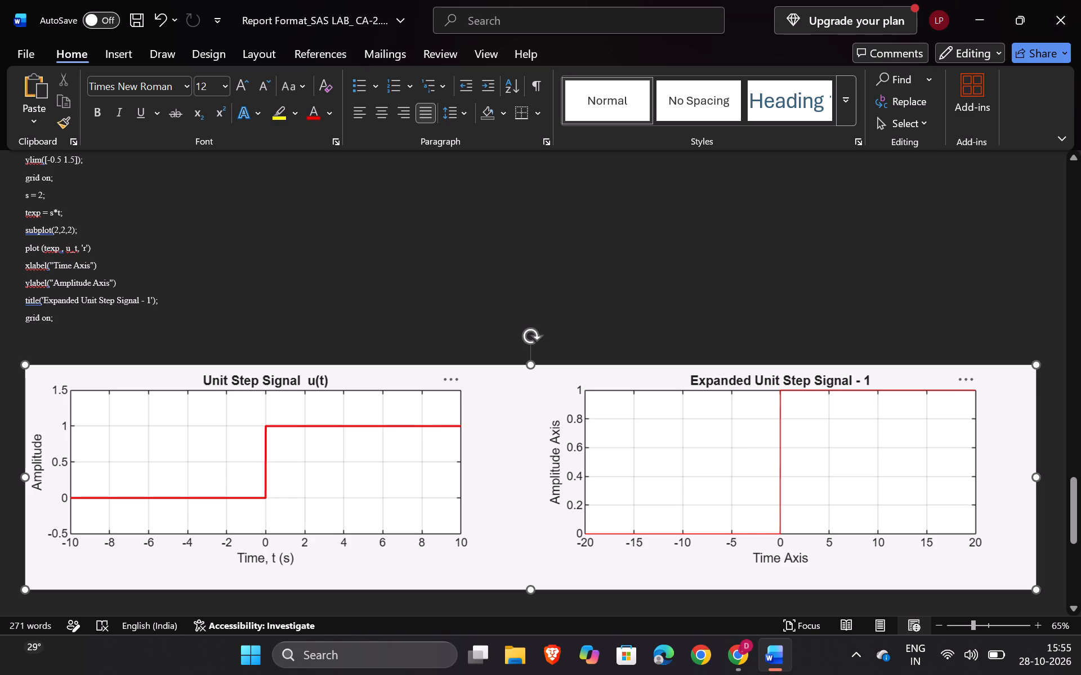
drag(1038, 480, 579, 428)
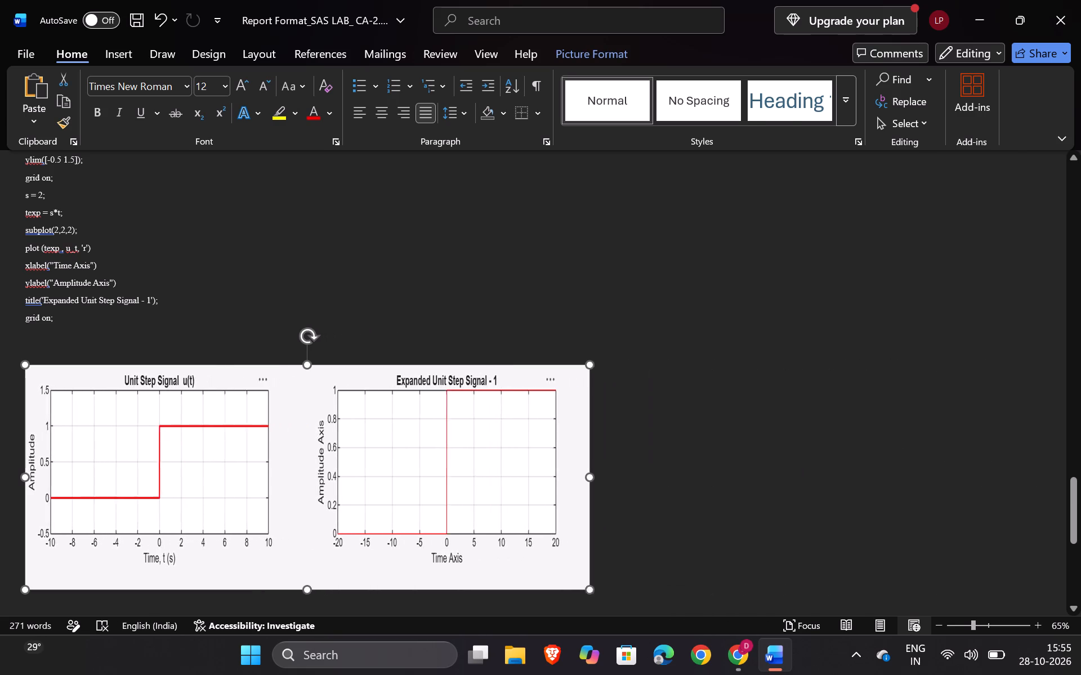
drag(579, 428, 397, 439)
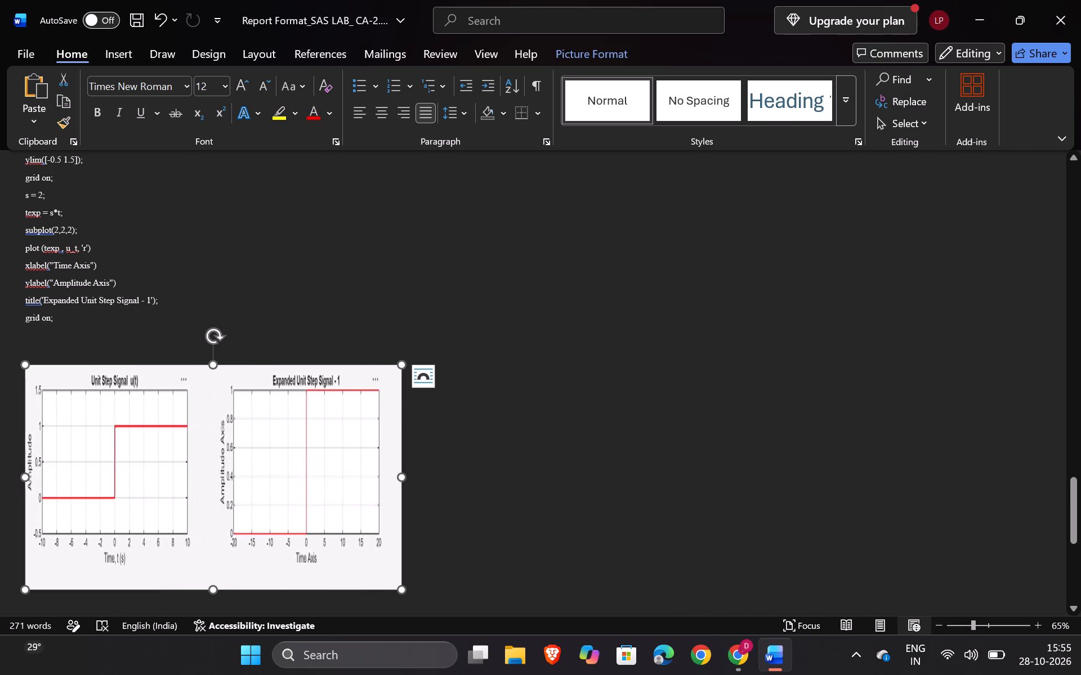
click(389, 499)
drag(401, 479, 380, 475)
click(546, 476)
Review the report from the second plot picture back up through the first program listing.
scroll(546, 476, up, 5)
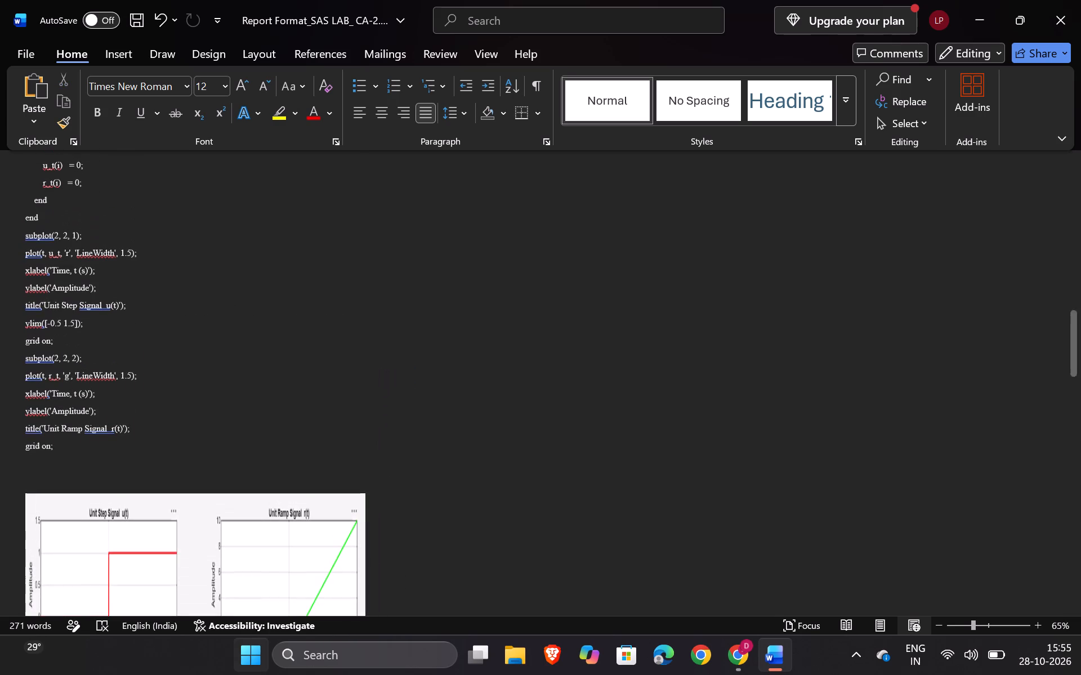
Leave the report and bring up the Windows list of installed apps.
click(244, 657)
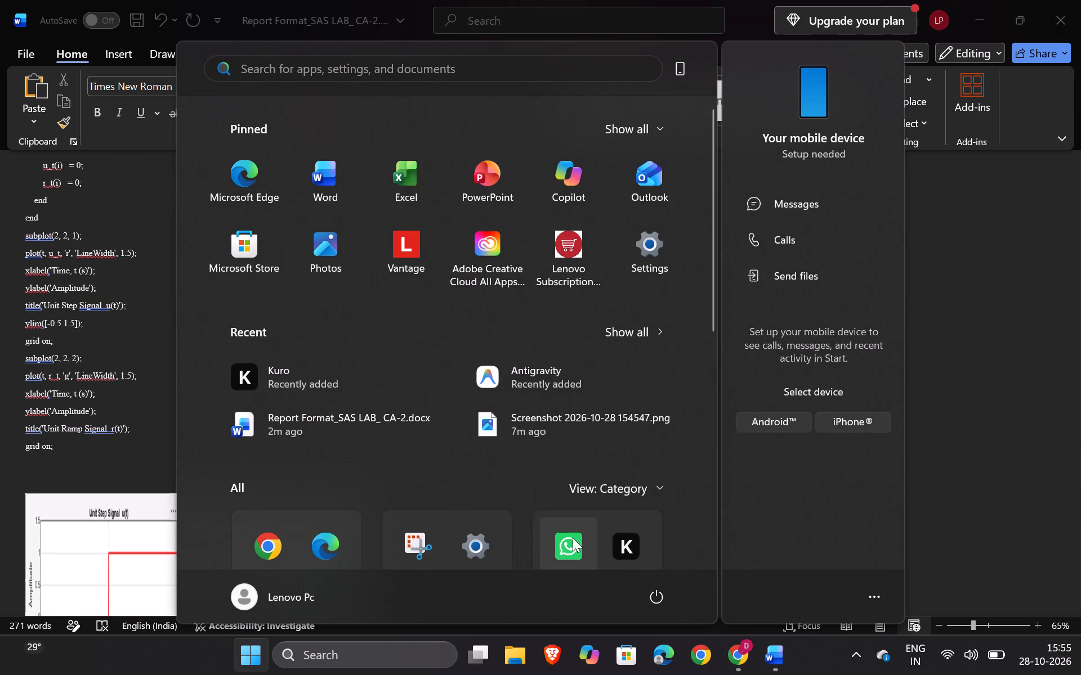
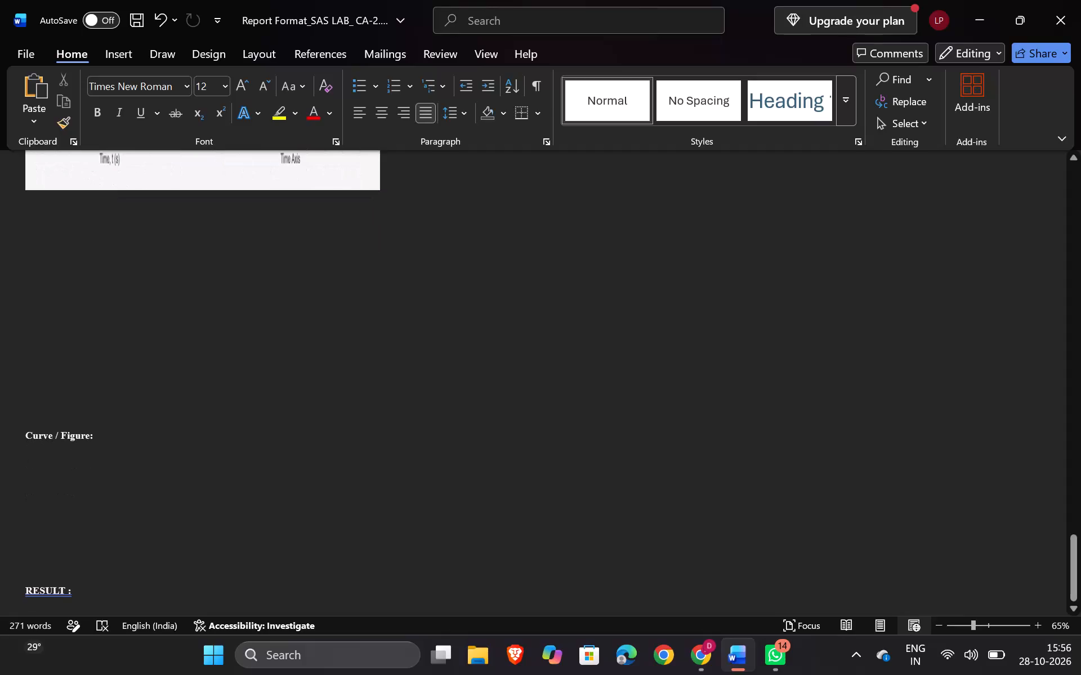
Delete the "Curve / Figure:" label and the blank lines above it, below the Unit Step and Expanded Unit Step Signal plot picture.
click(100, 435)
key(BackSpace)
key(BackSpace)
key(BackSpace)
key(BackSpace)
key(BackSpace)
key(BackSpace)
key(BackSpace)
key(BackSpace)
key(BackSpace)
key(BackSpace)
key(BackSpace)
key(BackSpace)
key(BackSpace)
key(BackSpace)
key(BackSpace)
key(BackSpace)
key(BackSpace)
key(BackSpace)
key(BackSpace)
key(BackSpace)
key(BackSpace)
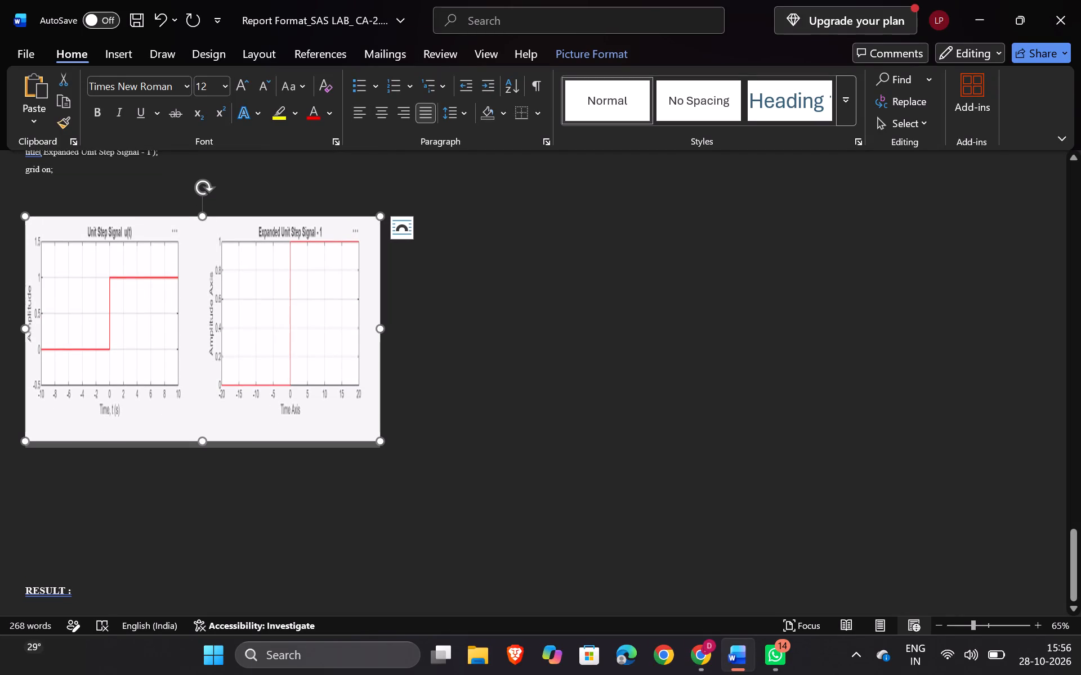
Enter "Waveforms are verified." as the result text after the "RESULT :" heading at the end of the report.
click(103, 584)
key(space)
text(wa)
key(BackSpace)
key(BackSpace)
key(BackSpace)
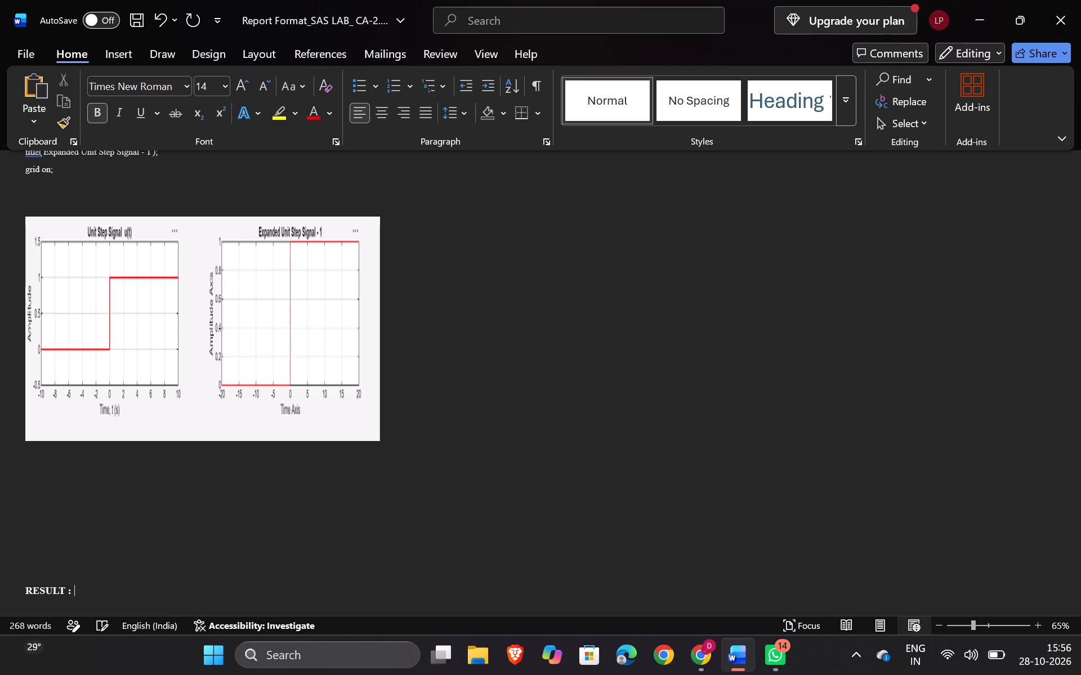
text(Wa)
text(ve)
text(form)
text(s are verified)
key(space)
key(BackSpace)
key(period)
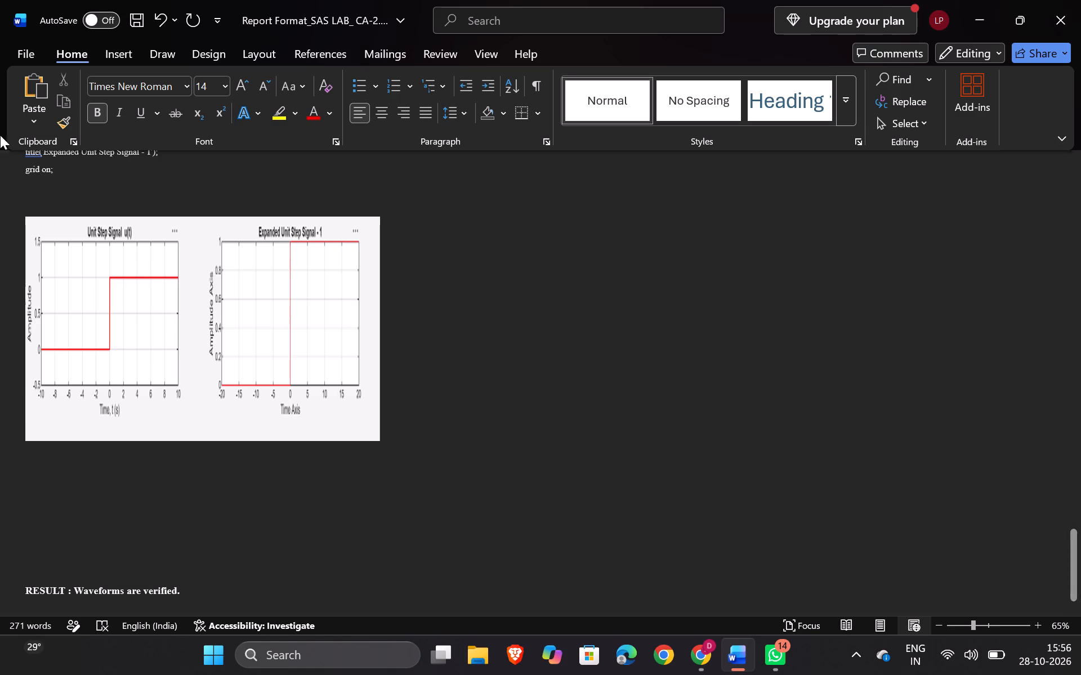
Open the file management view for the finished report.
click(18, 51)
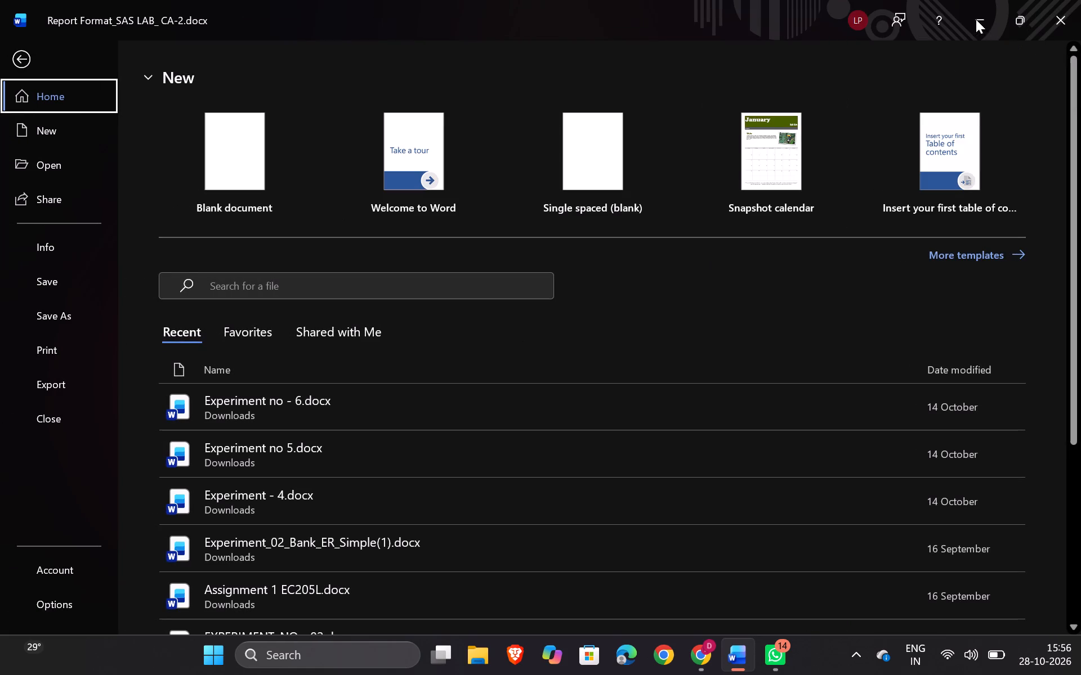
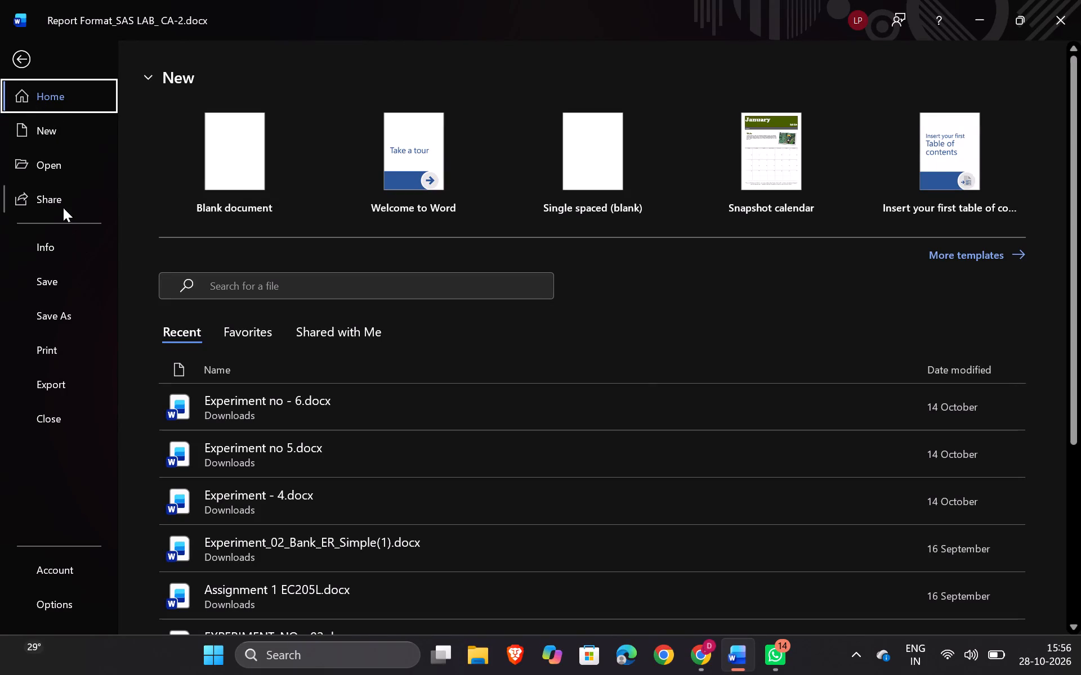
Open the report's print preview and check its pages from the last page back to page 2.
click(66, 354)
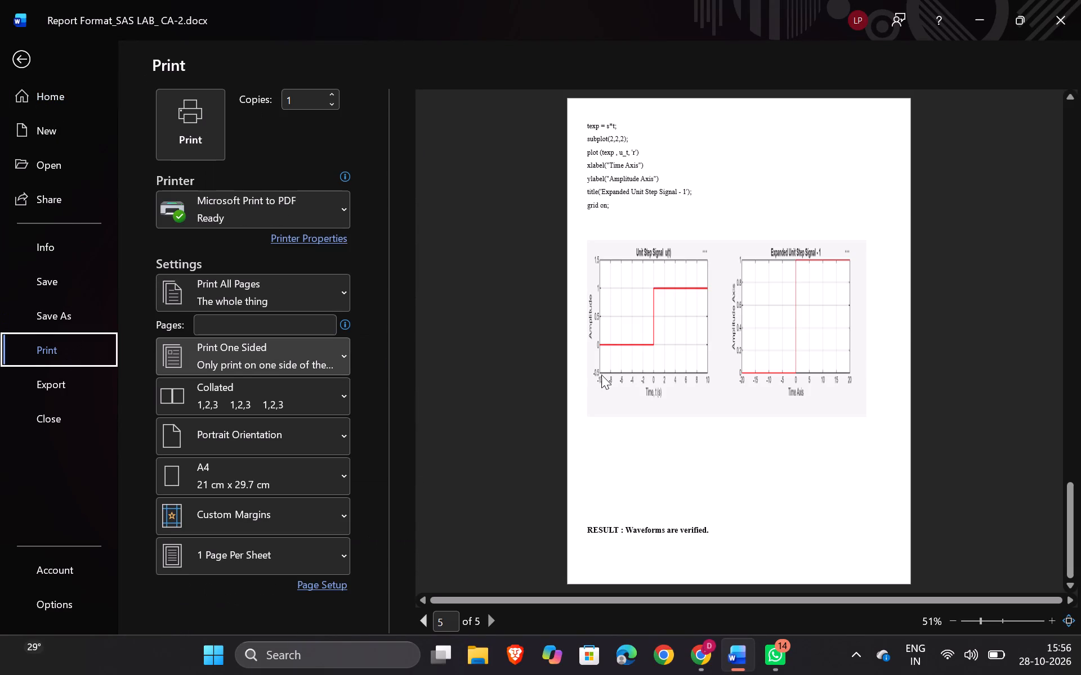
scroll(606, 374, down, 1)
scroll(726, 380, up, 2)
click(419, 617)
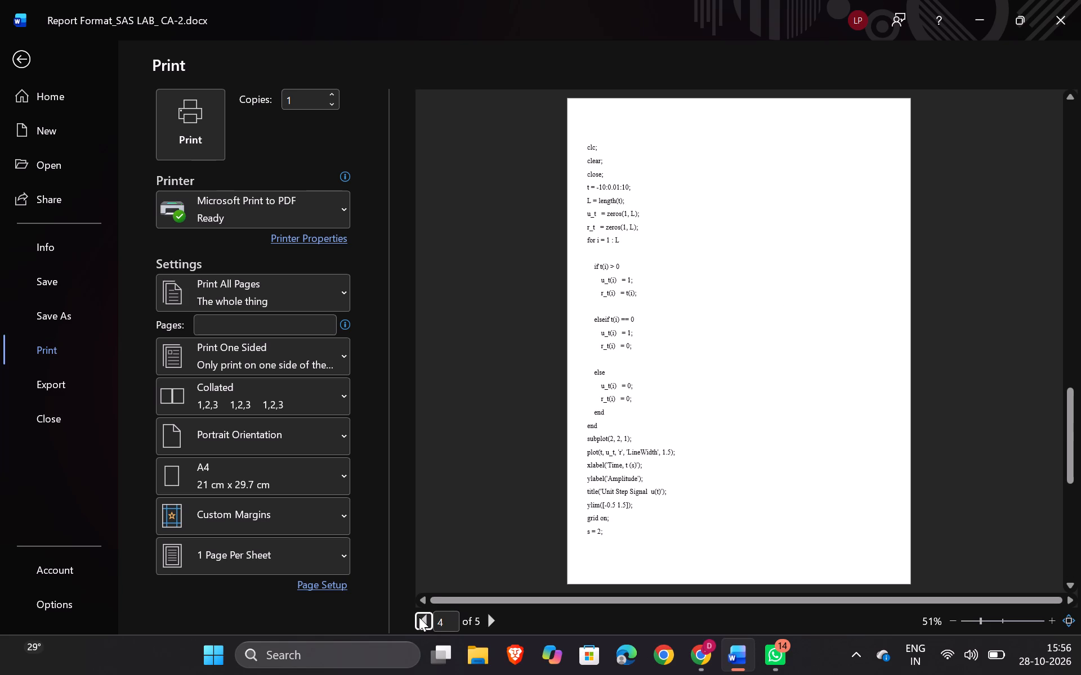
click(419, 617)
click(419, 617)
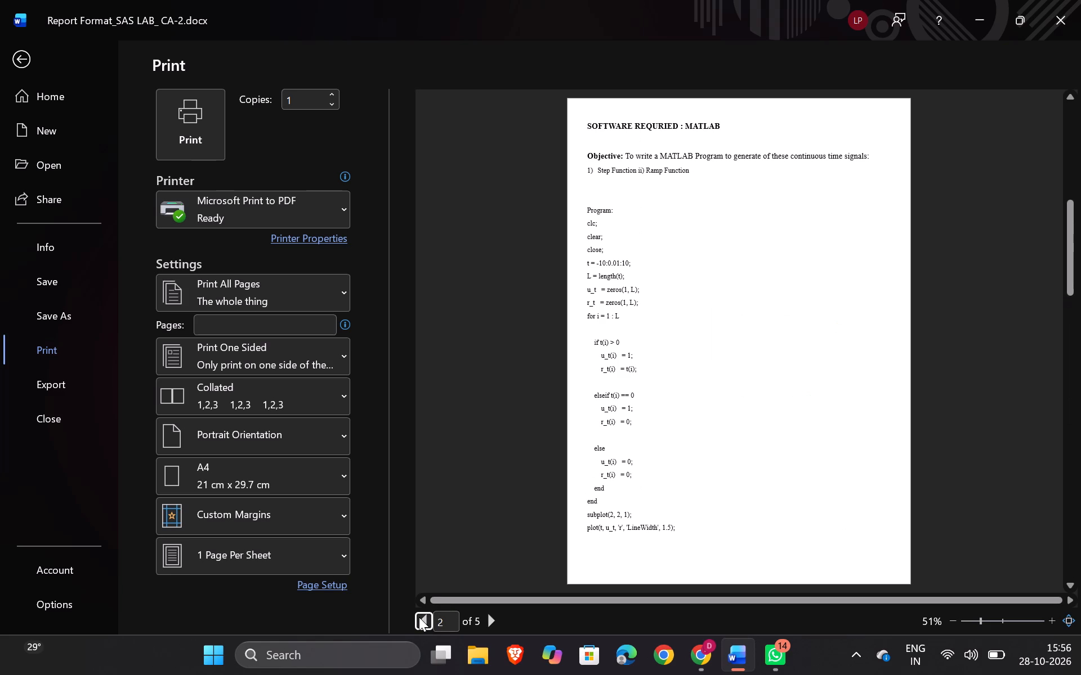
Page through the print preview from the title page to the last page to check how the report fits.
click(420, 616)
click(489, 622)
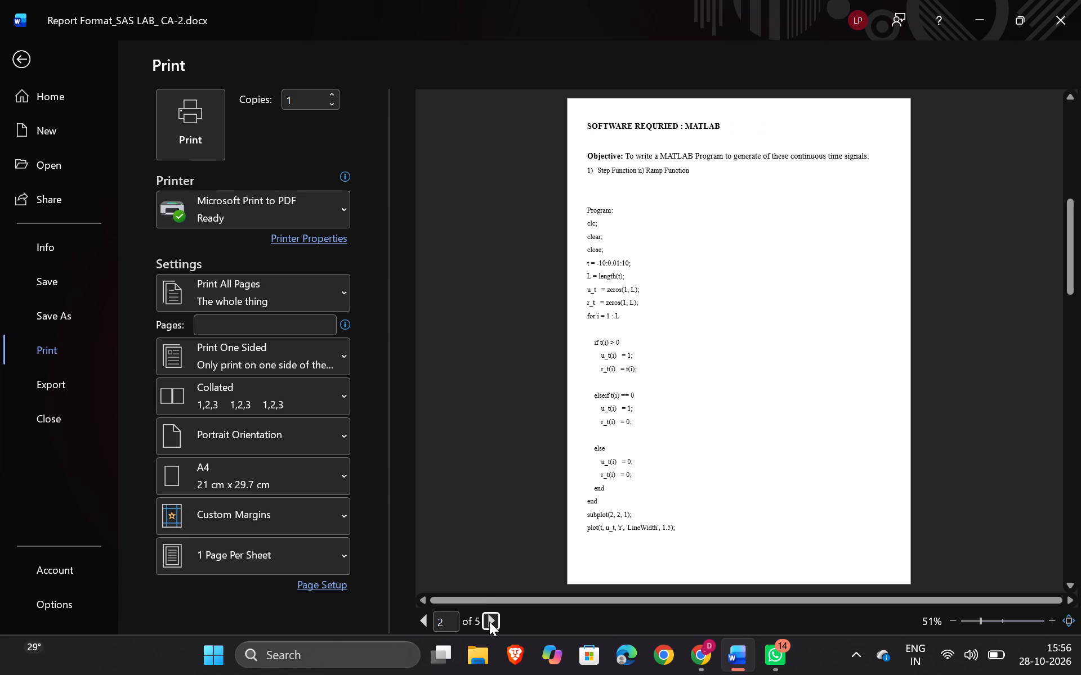
click(489, 622)
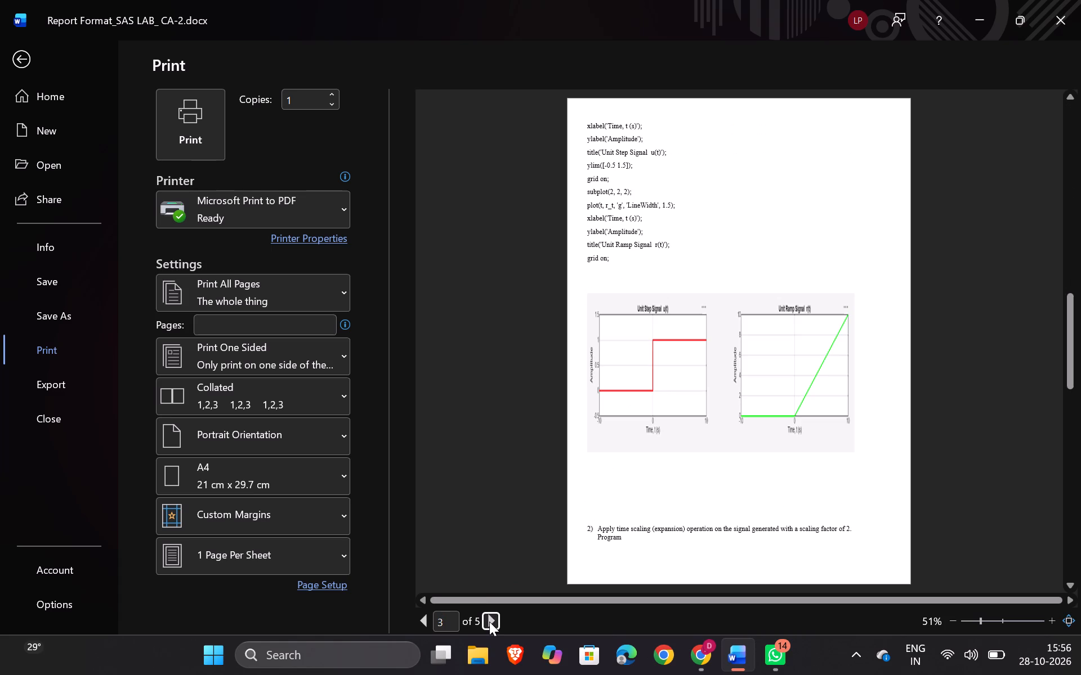
click(489, 622)
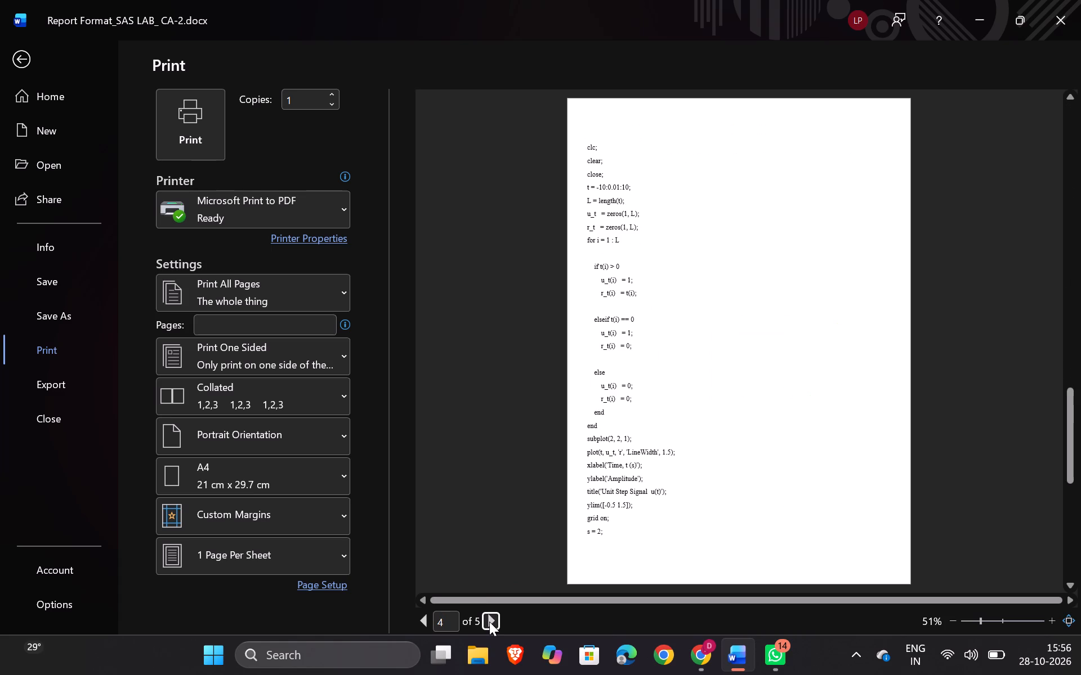
click(489, 622)
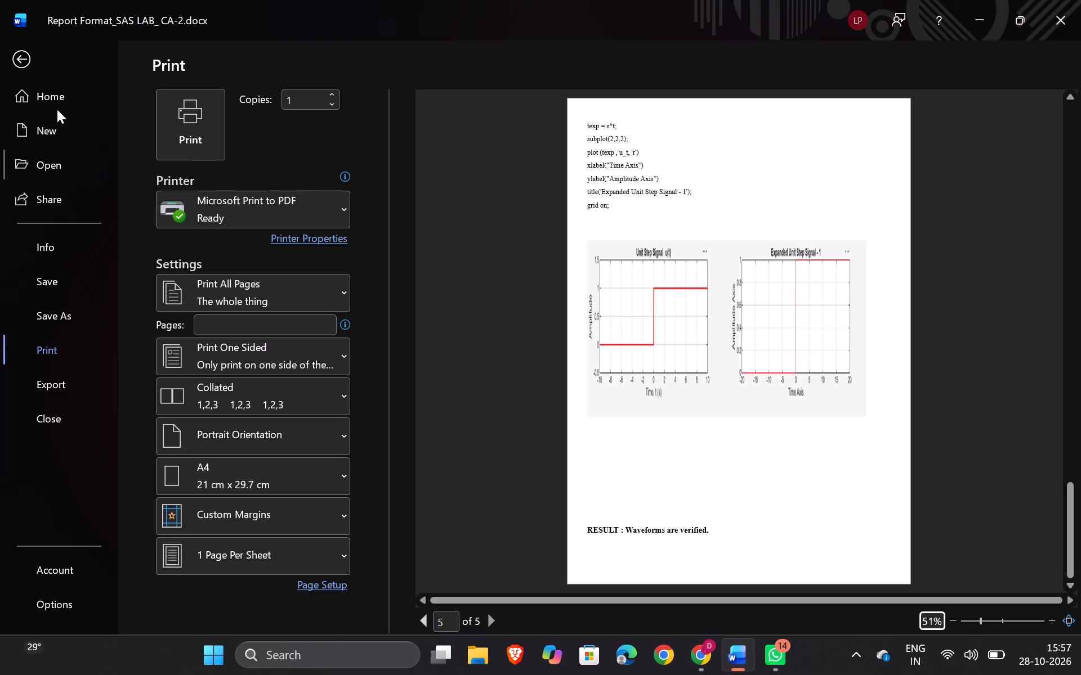
click(20, 56)
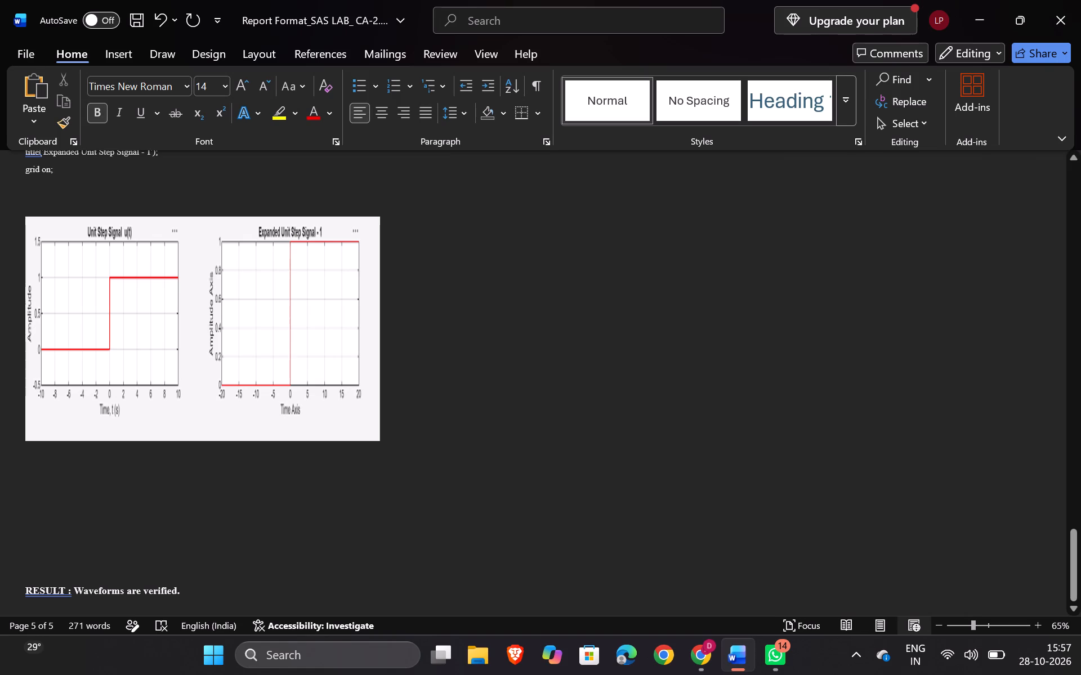
Widen the Unit Step and Expanded Unit Step Signal plot picture by about an eighth, keeping its height.
click(297, 332)
drag(377, 326, 424, 315)
click(517, 325)
Widen the unit step and unit ramp plot picture to slightly less than the width of the second plot picture.
scroll(517, 325, up, 6)
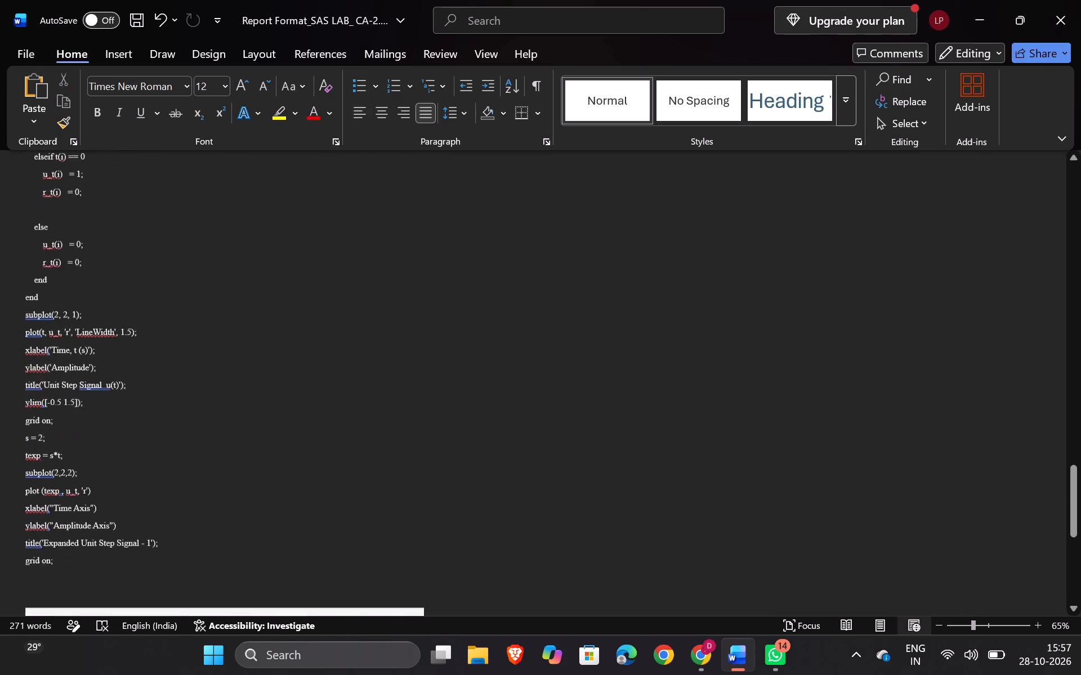
scroll(517, 325, up, 3)
click(202, 540)
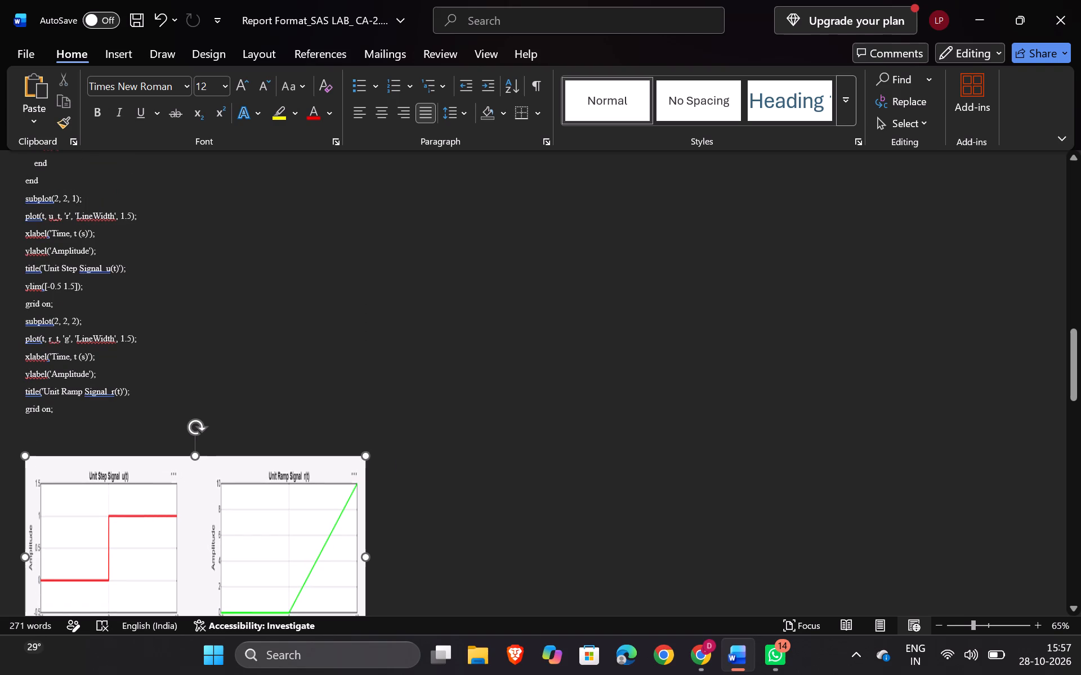
drag(365, 557, 379, 553)
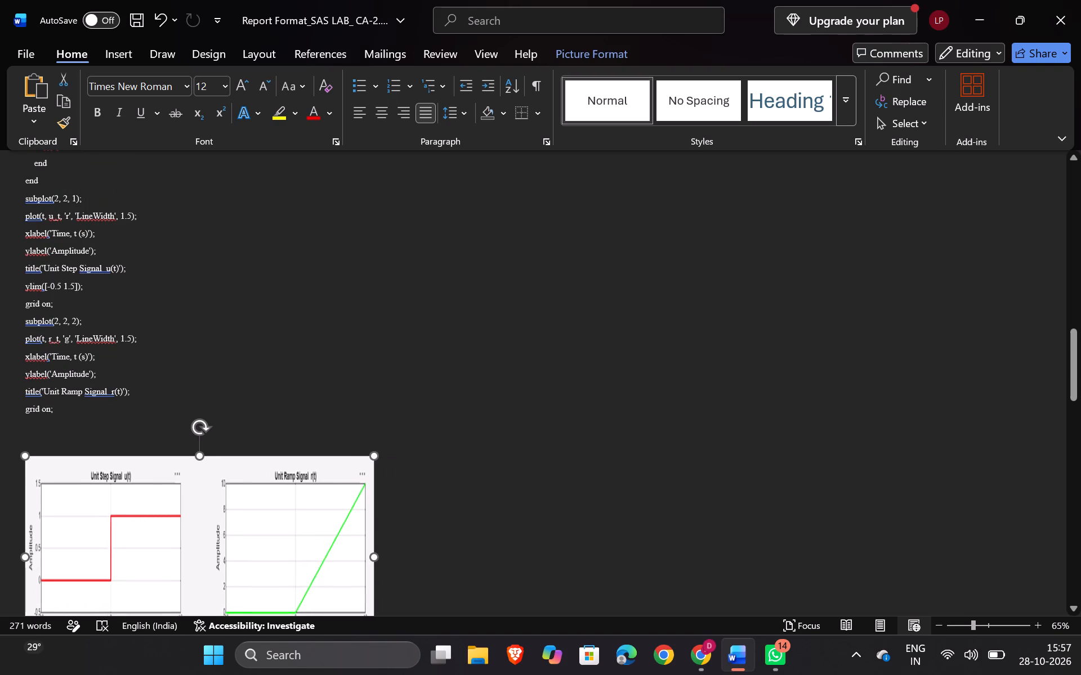
drag(379, 553, 395, 546)
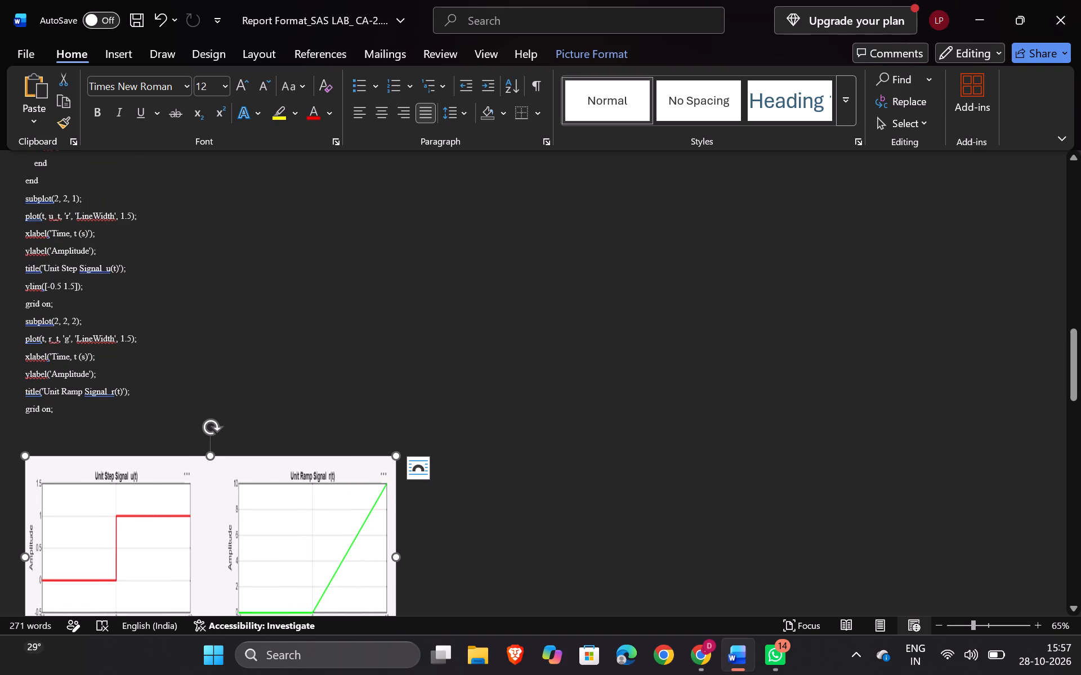
click(535, 519)
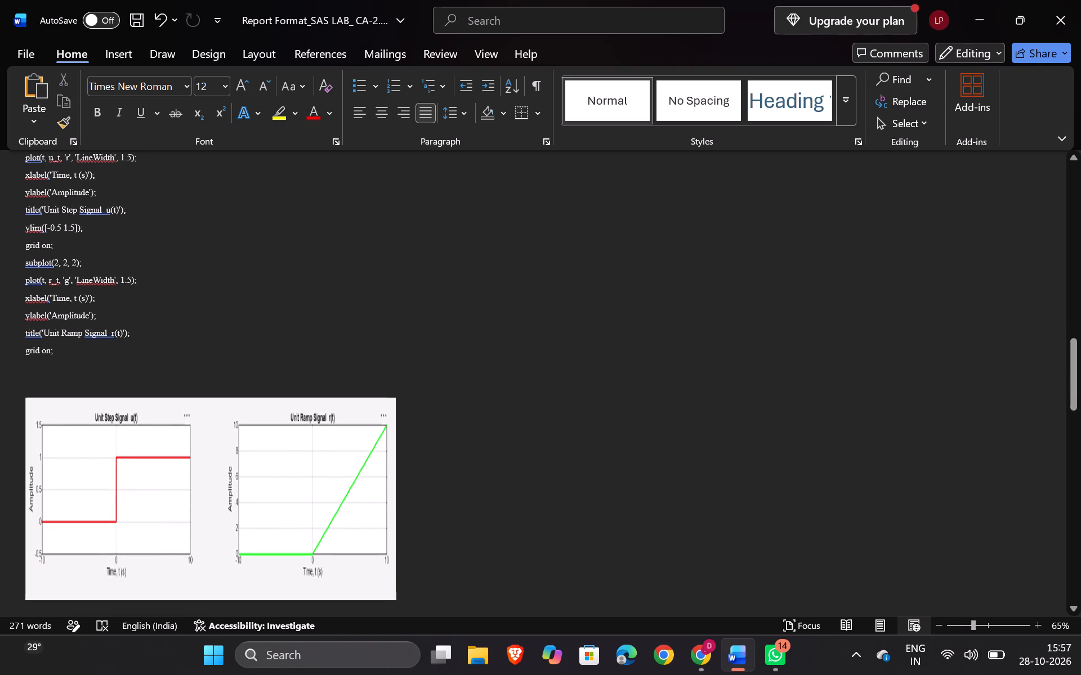
Add the heading "Curve /Figure:" on the blank line directly above the unit step and unit ramp plot picture.
click(40, 386)
text(Cu)
text(rve)
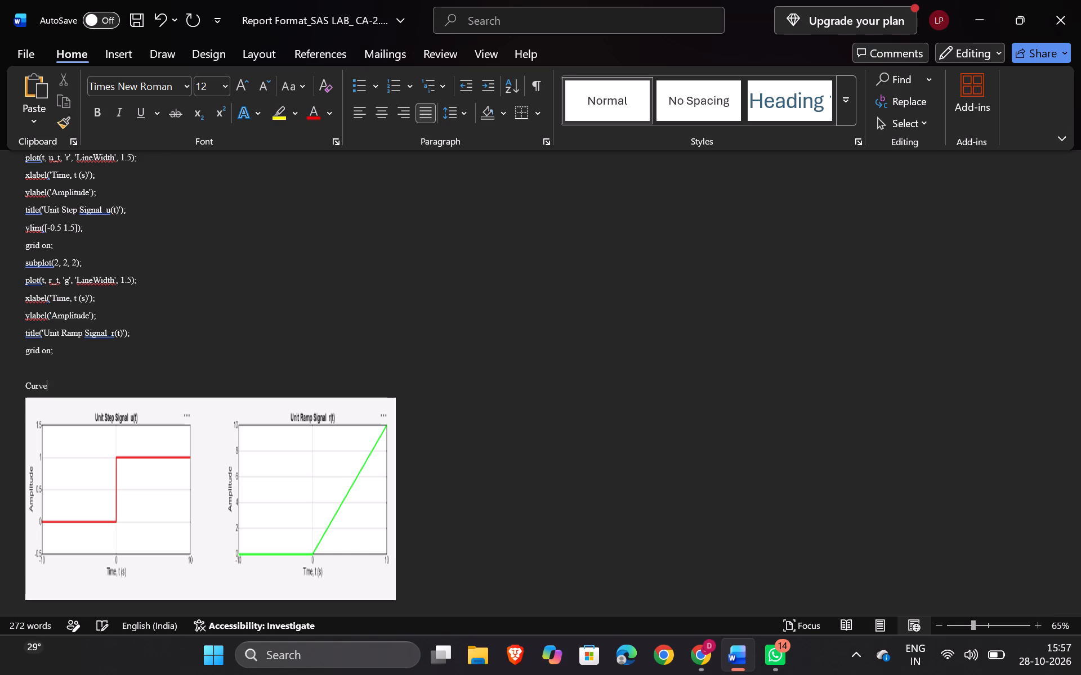
key(space)
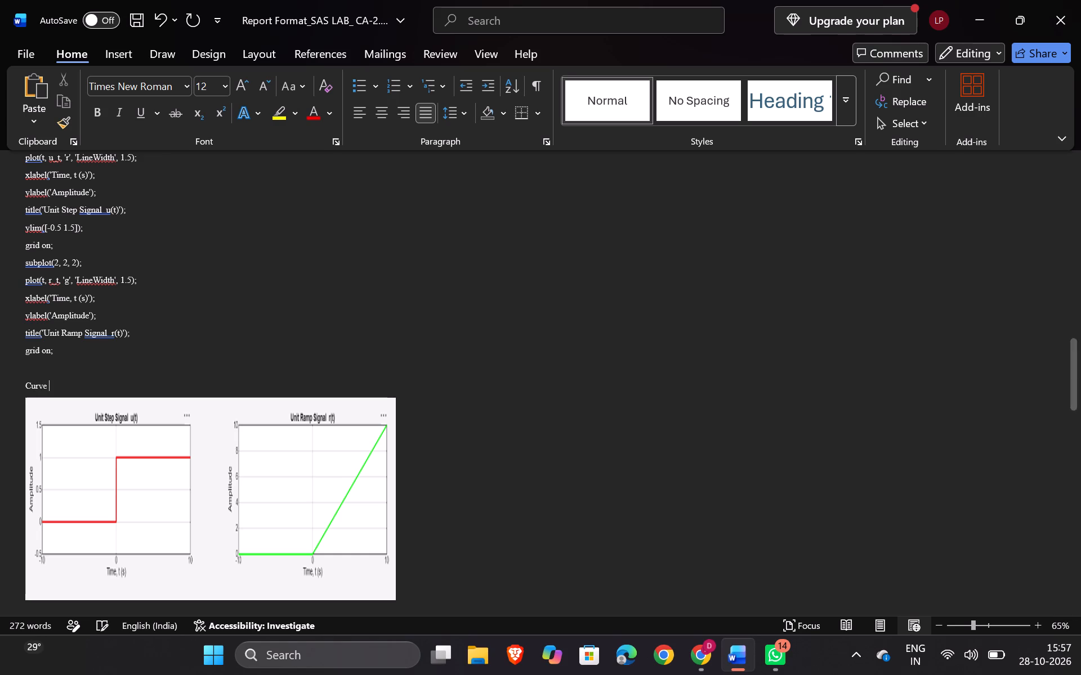
text(/)
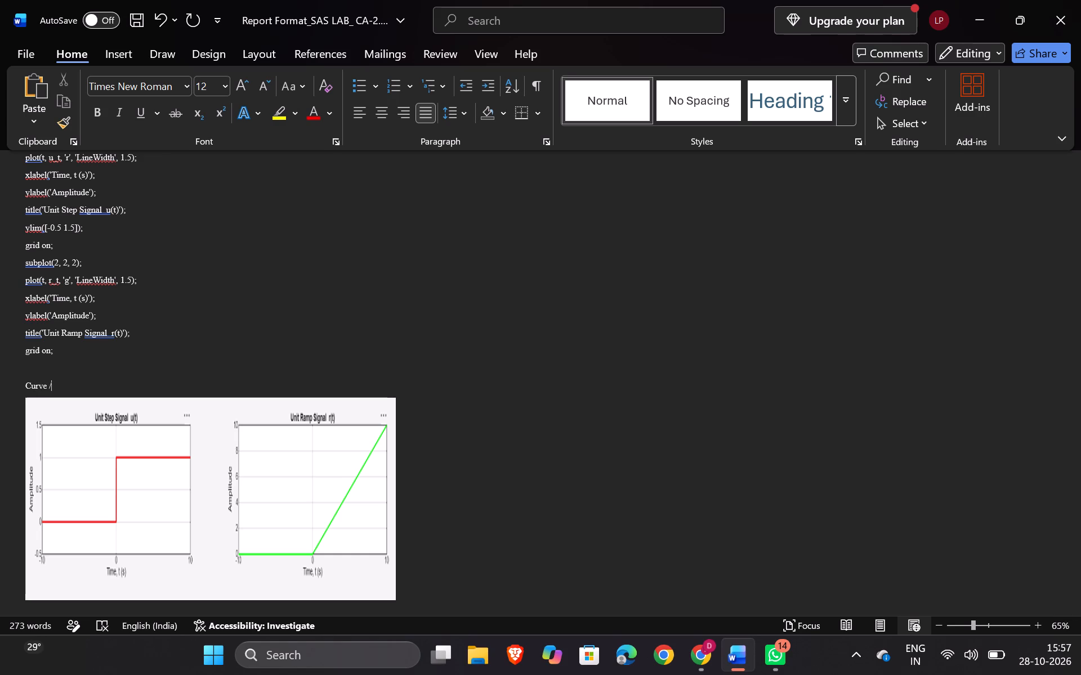
text(Figure)
key(shift+colon)
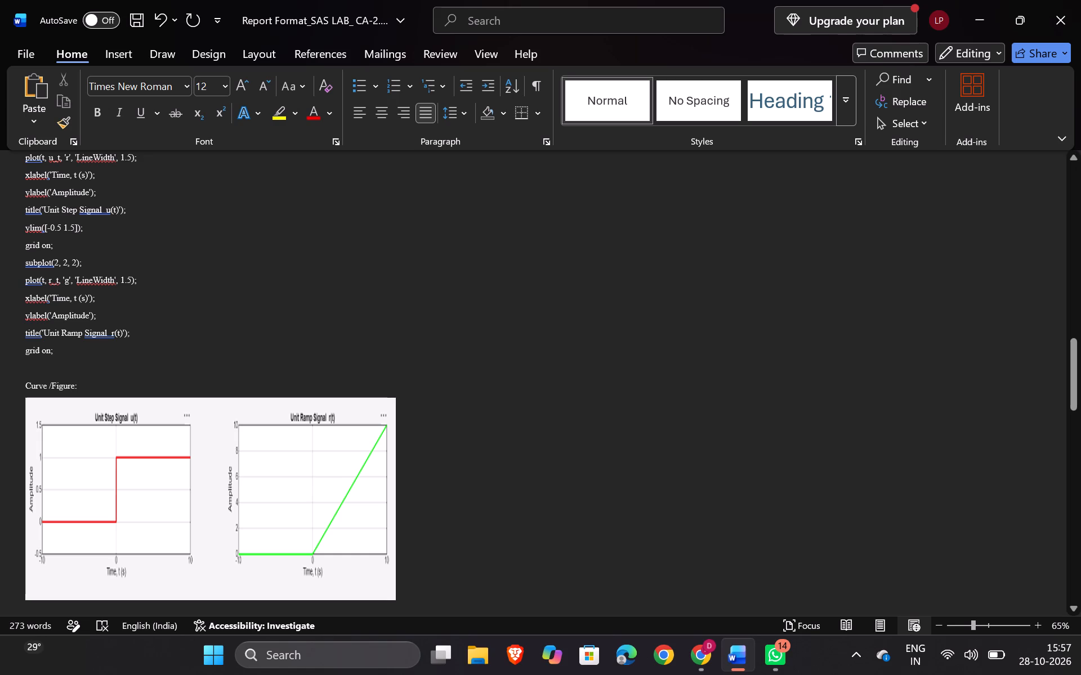
Set the "Curve /Figure:" heading above the first plot picture to font size 22.
drag(23, 385, 114, 390)
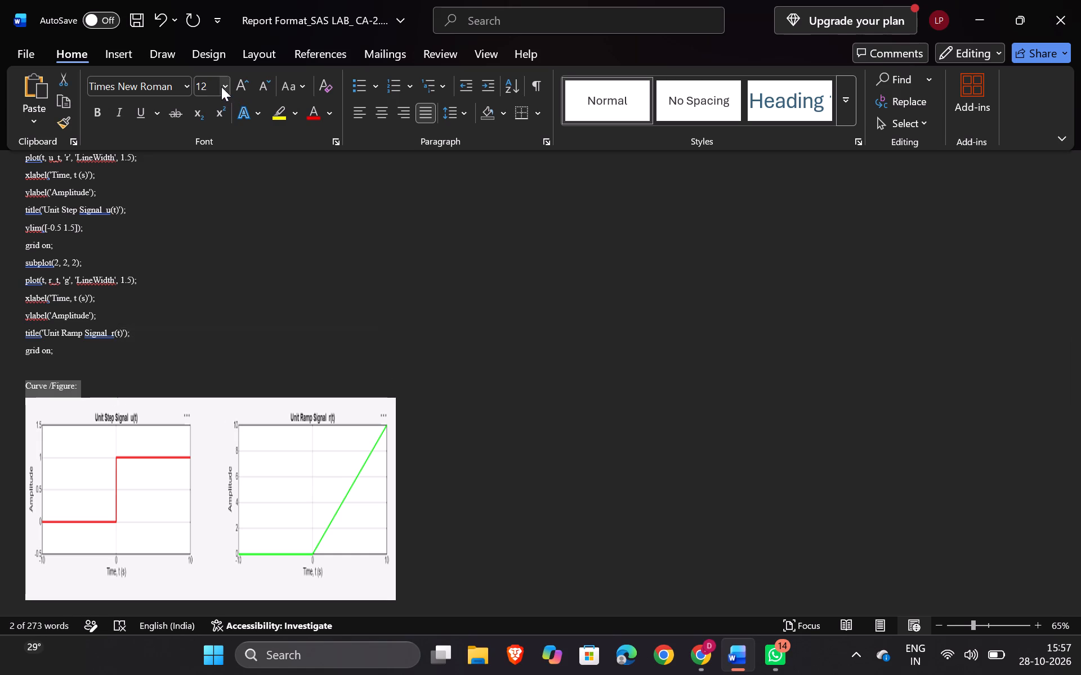
click(221, 85)
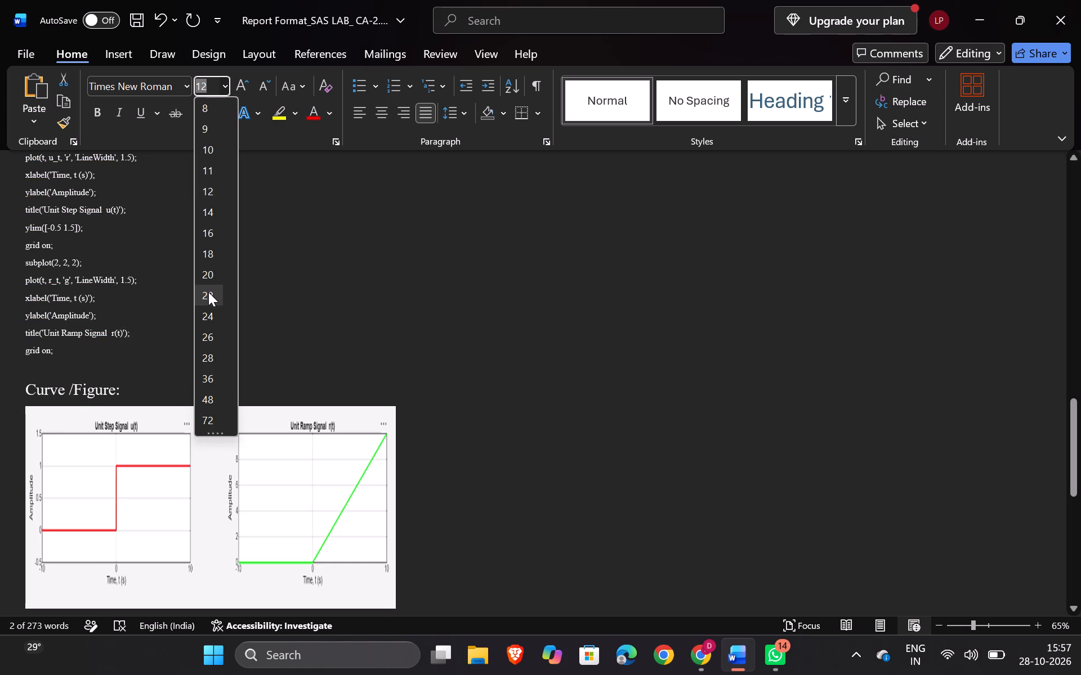
click(208, 292)
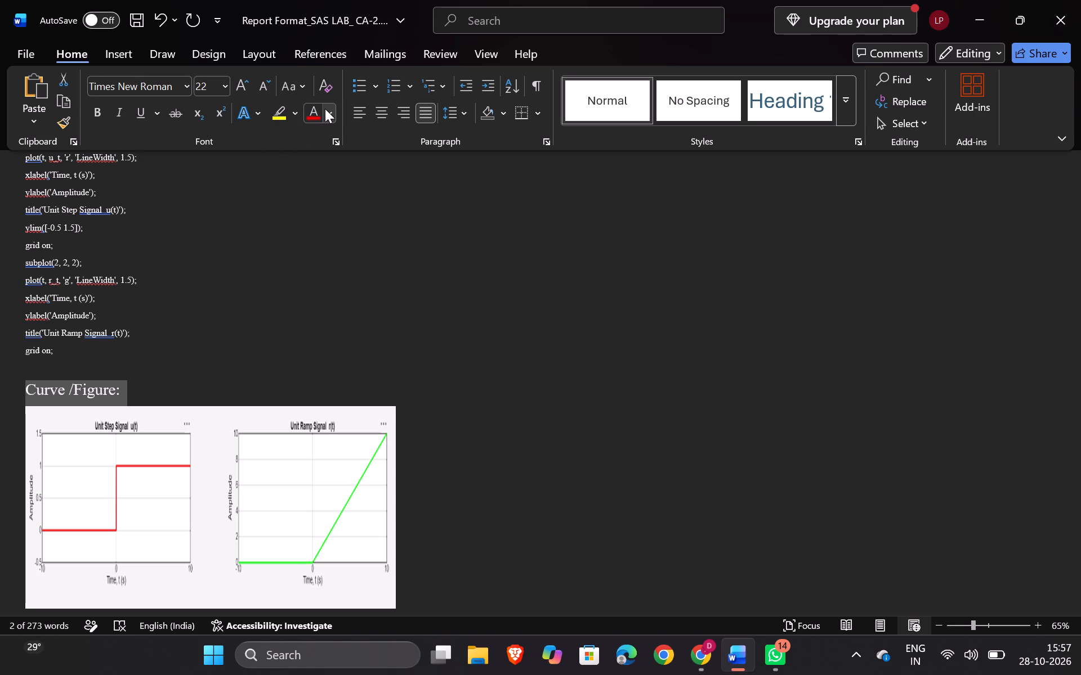
Copy the "Curve /Figure:" heading onto the blank line above the Unit Step and Expanded Unit Step Signal plot picture.
scroll(289, 295, down, 2)
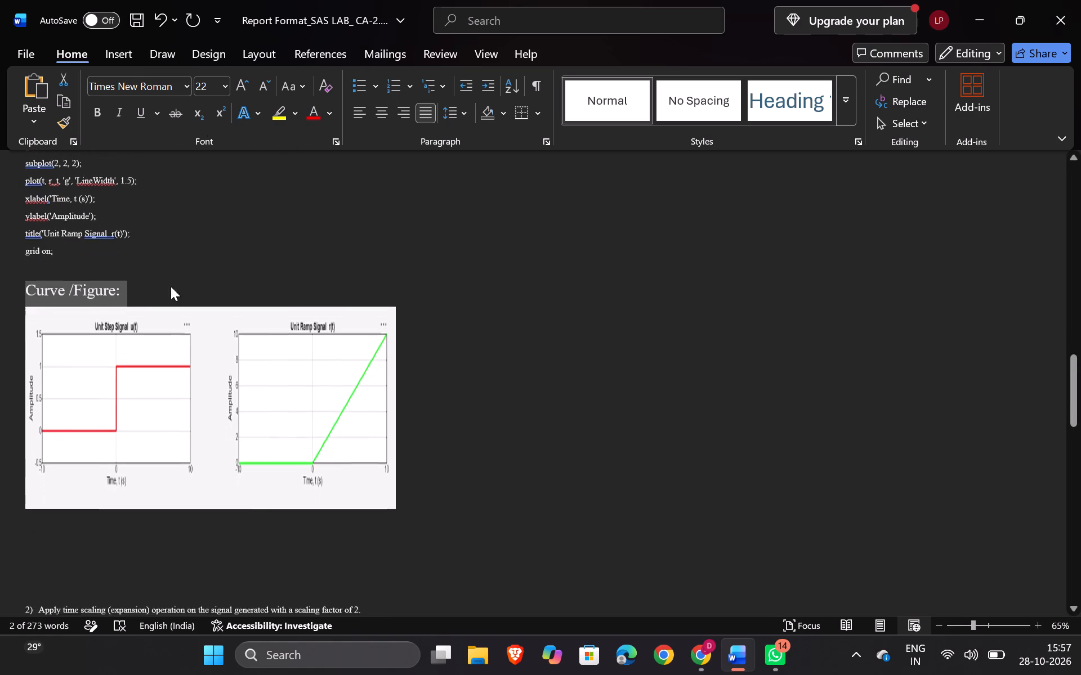
double_click(24, 282)
drag(24, 282, 124, 275)
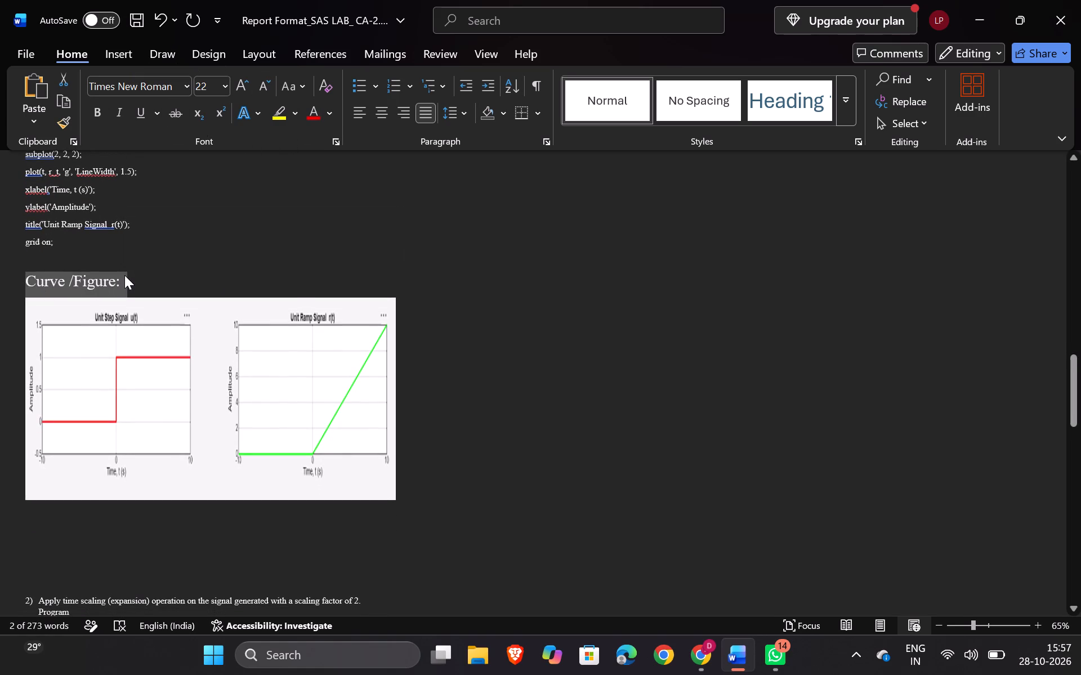
key(ctrl+c)
scroll(705, 285, down, 4)
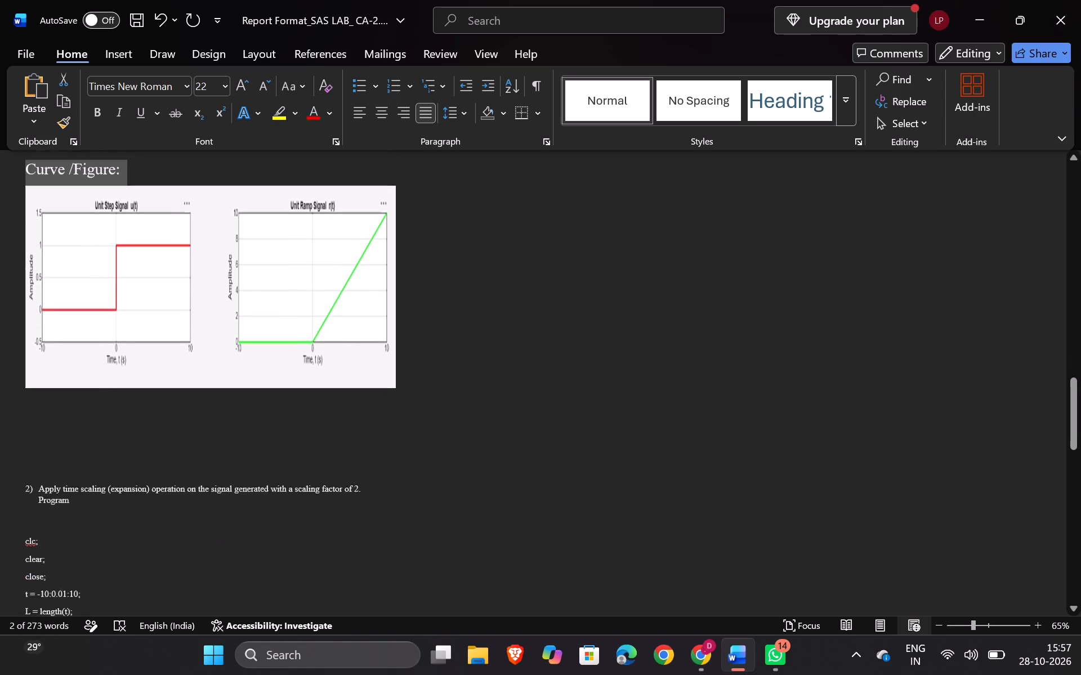
scroll(705, 285, down, 8)
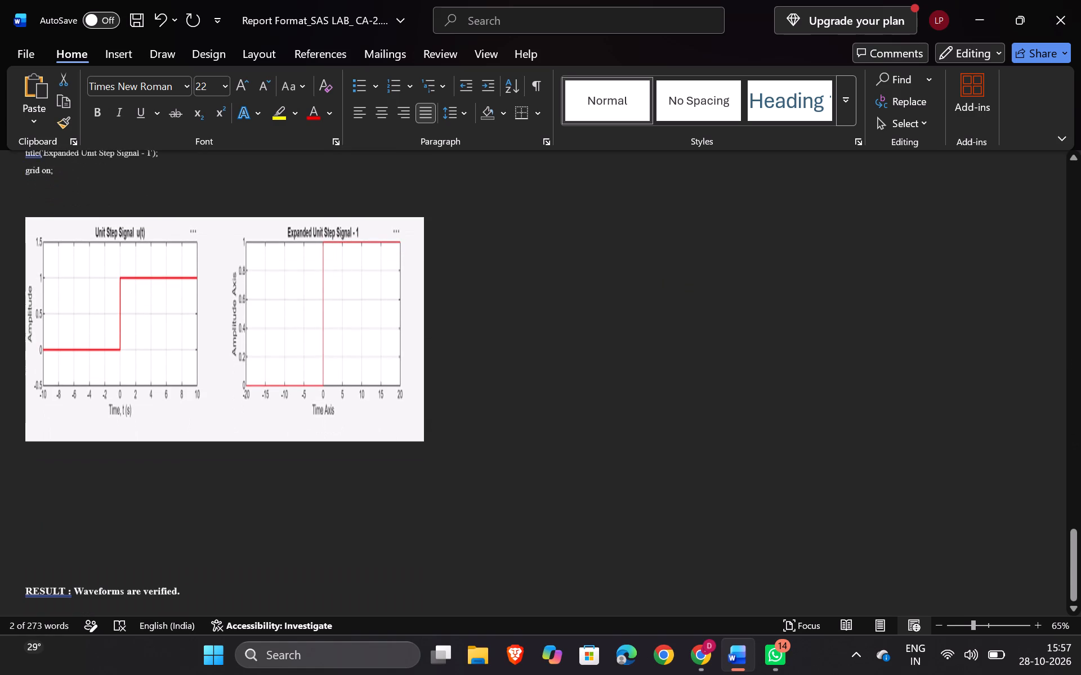
click(57, 200)
key(space)
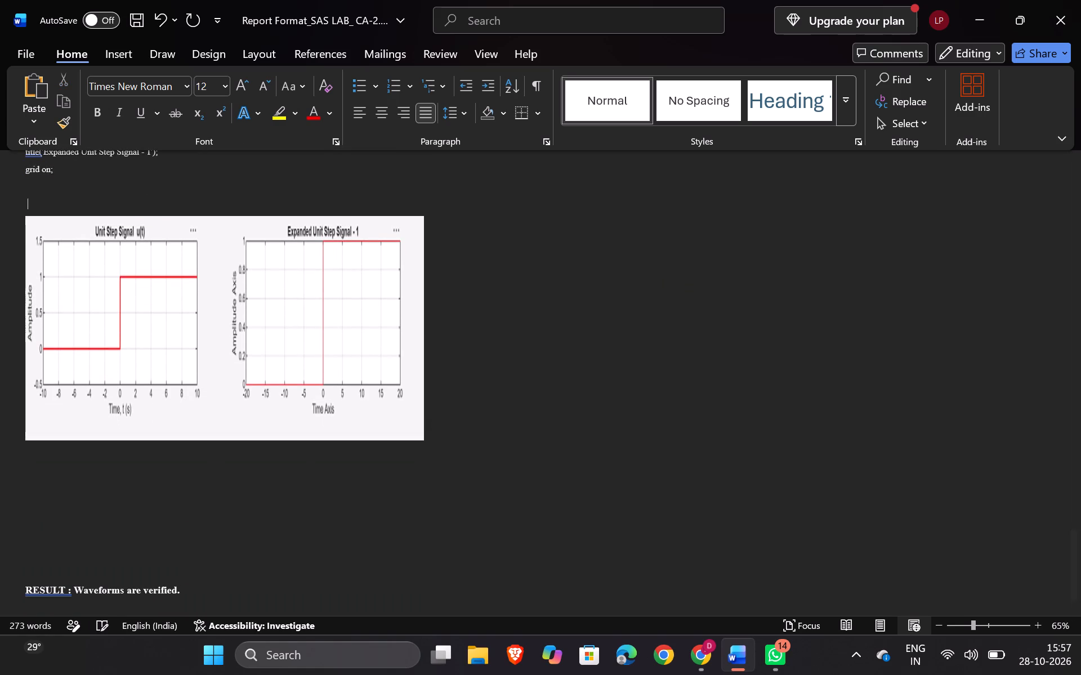
key(ctrl+v)
click(615, 301)
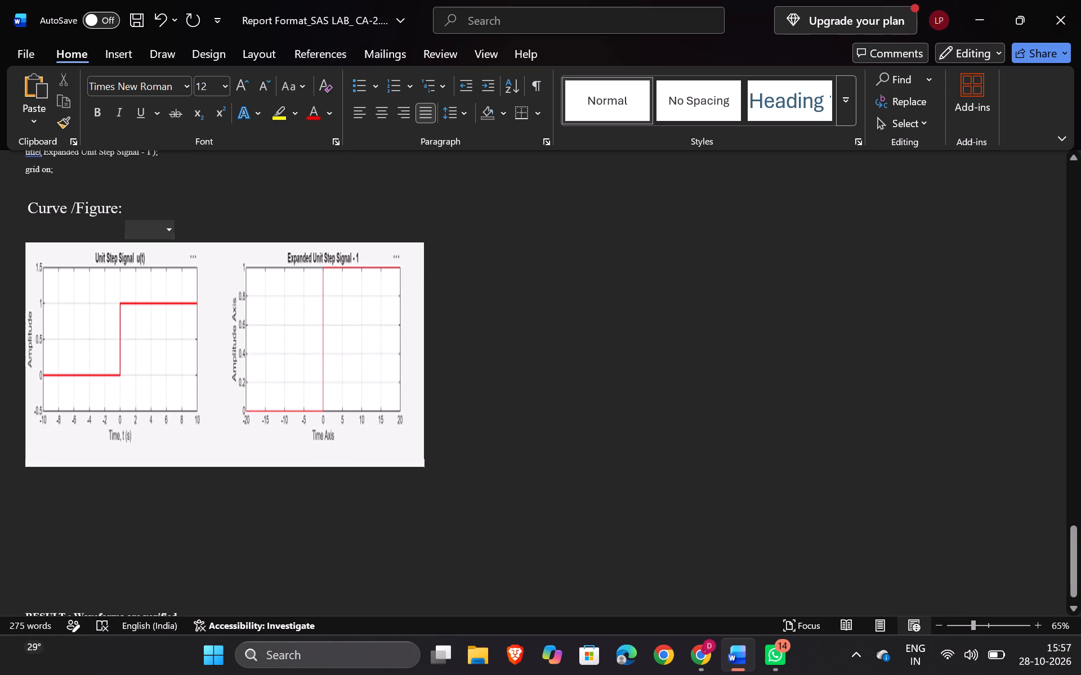
Delete four blank lines between the second plot picture and the "RESULT : Waveforms are verified." line.
scroll(615, 301, down, 4)
click(23, 595)
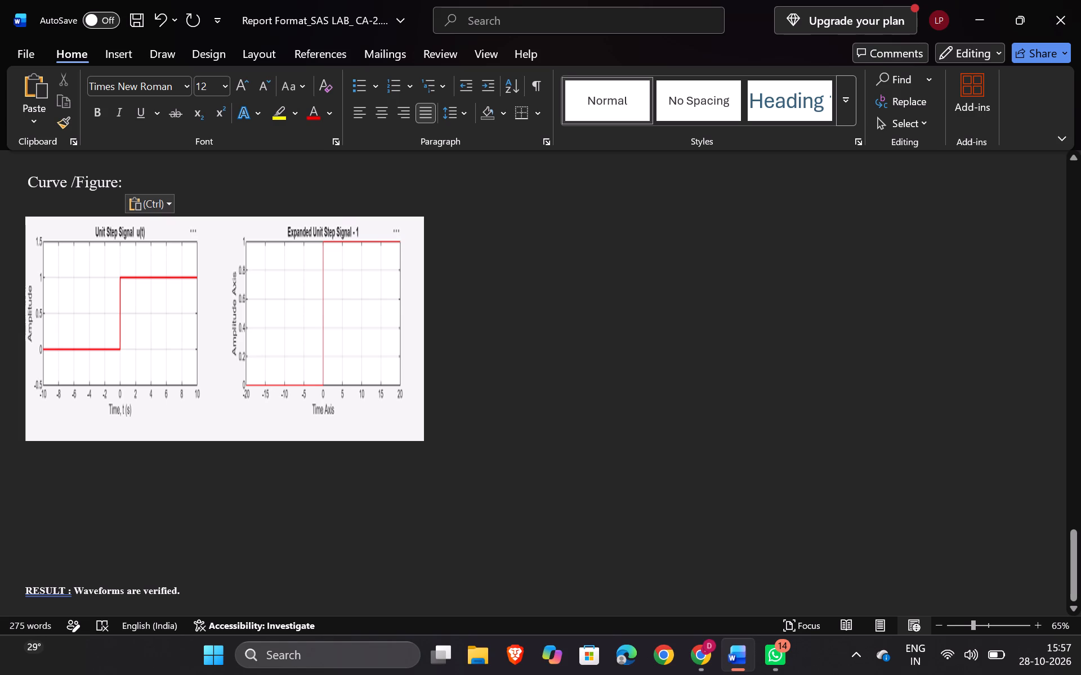
key(BackSpace)
key(BackSpace)
key(BackSpace)
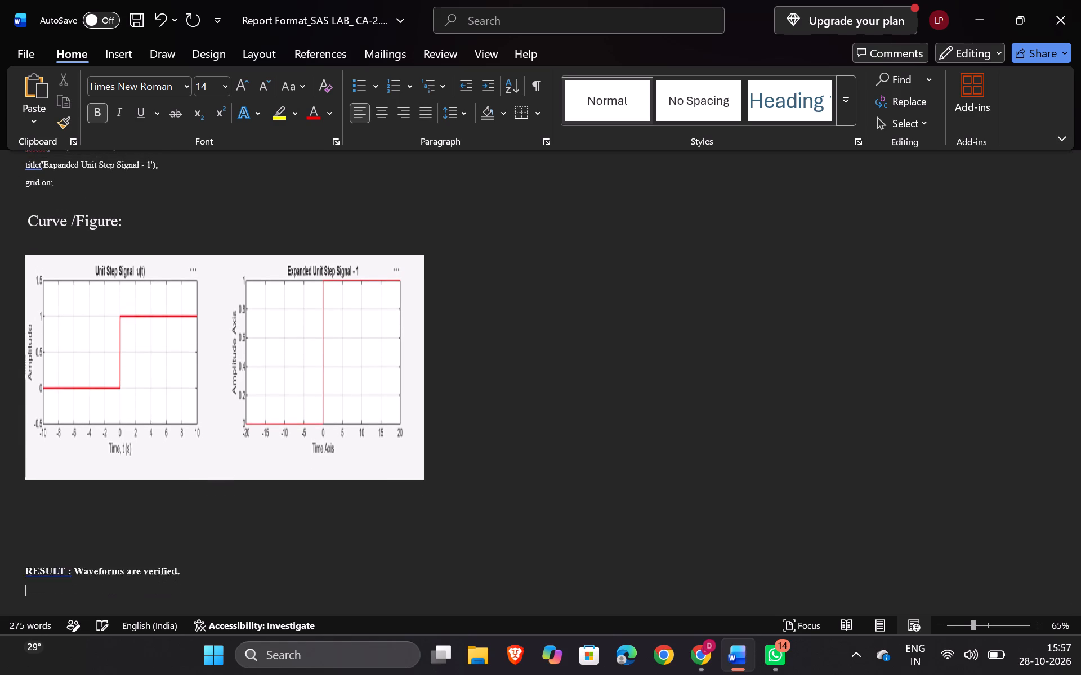
key(BackSpace)
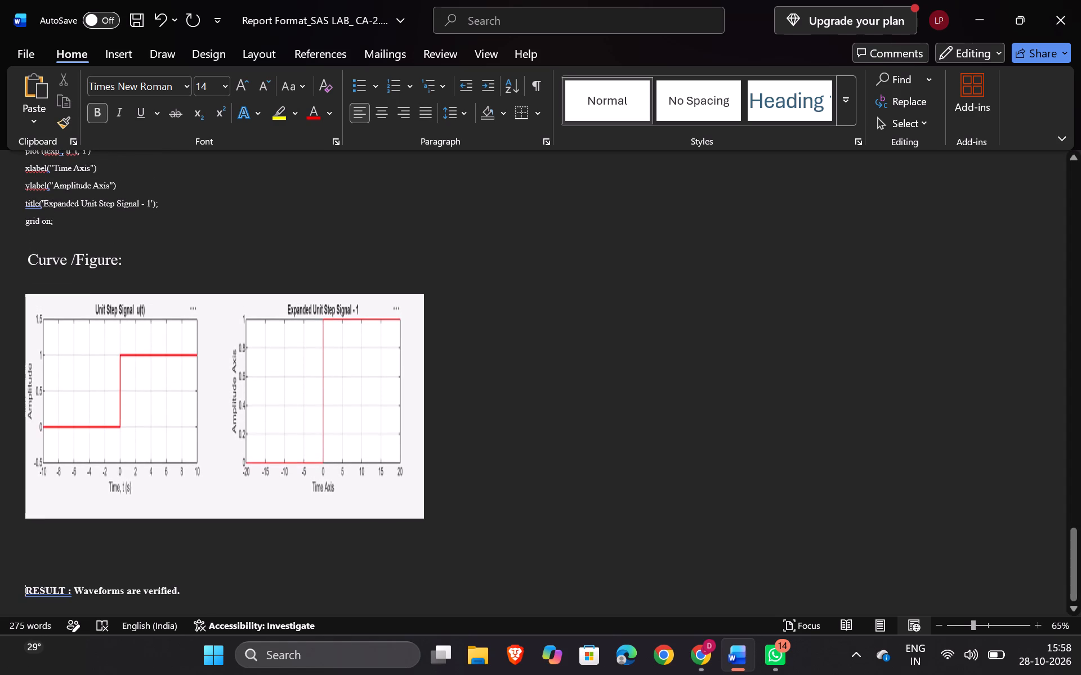
Set the question 2 time scaling text and its "Program" line to font size 16.
scroll(377, 573, up, 6)
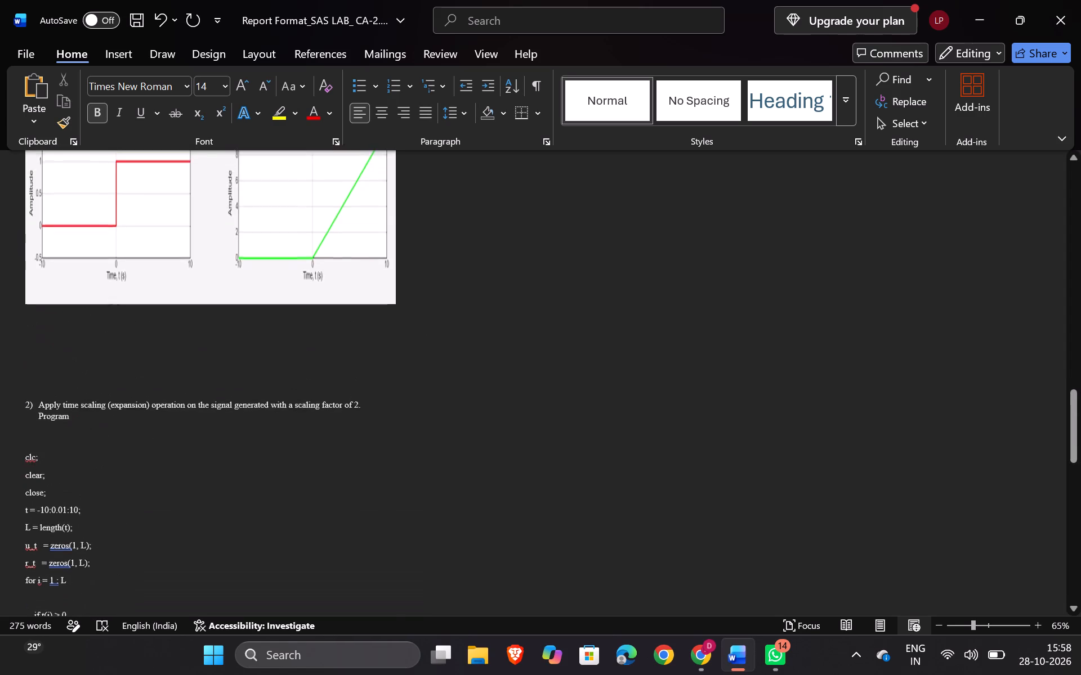
scroll(377, 573, up, 1)
scroll(377, 573, down, 3)
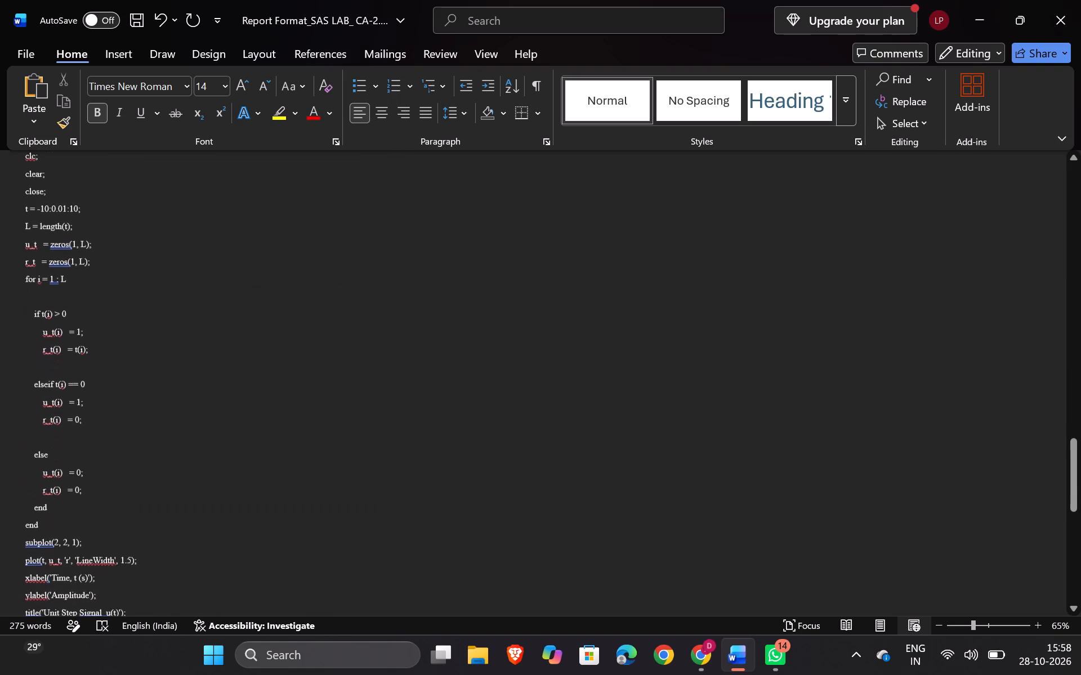
scroll(273, 484, up, 1)
drag(24, 225, 97, 245)
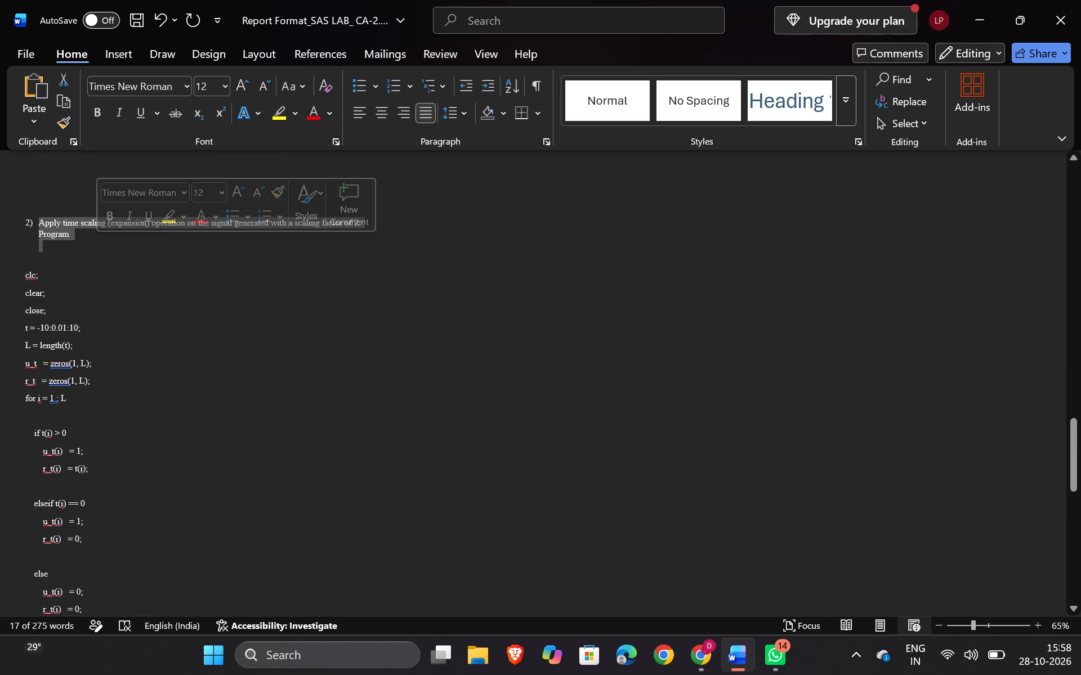
click(145, 277)
drag(23, 222, 65, 235)
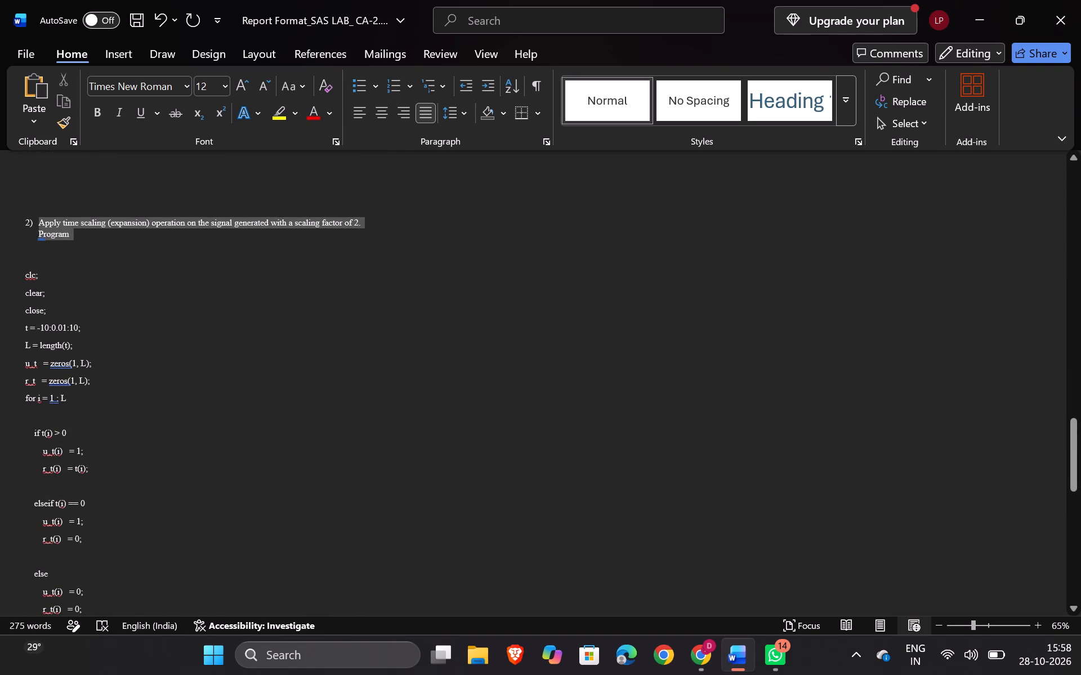
drag(65, 235, 73, 233)
click(218, 91)
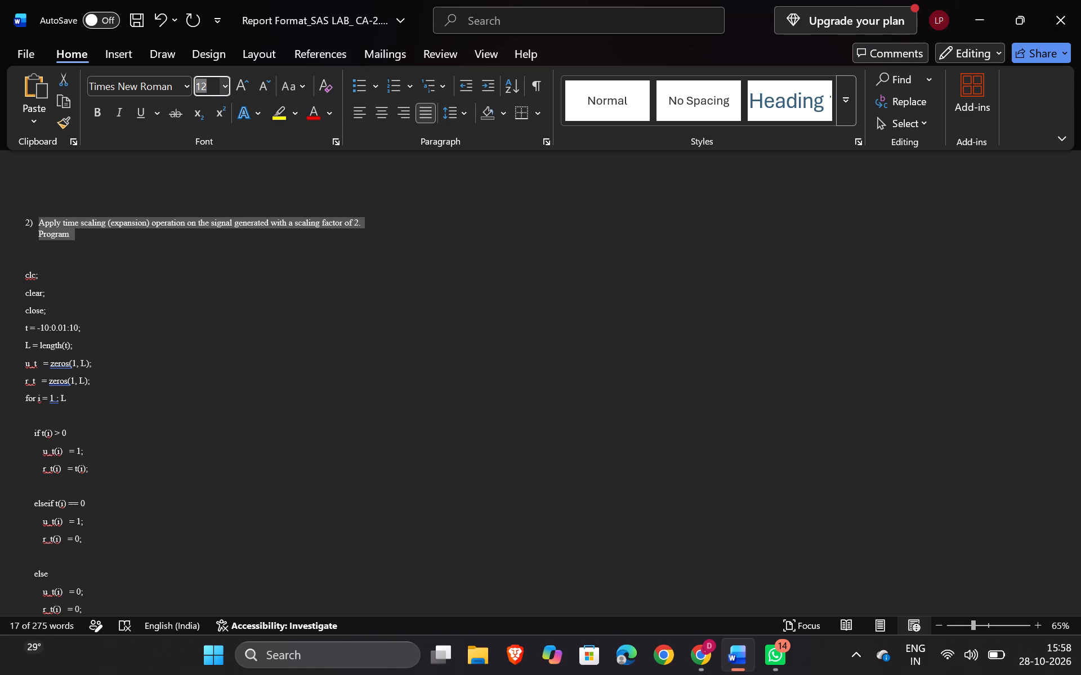
click(225, 89)
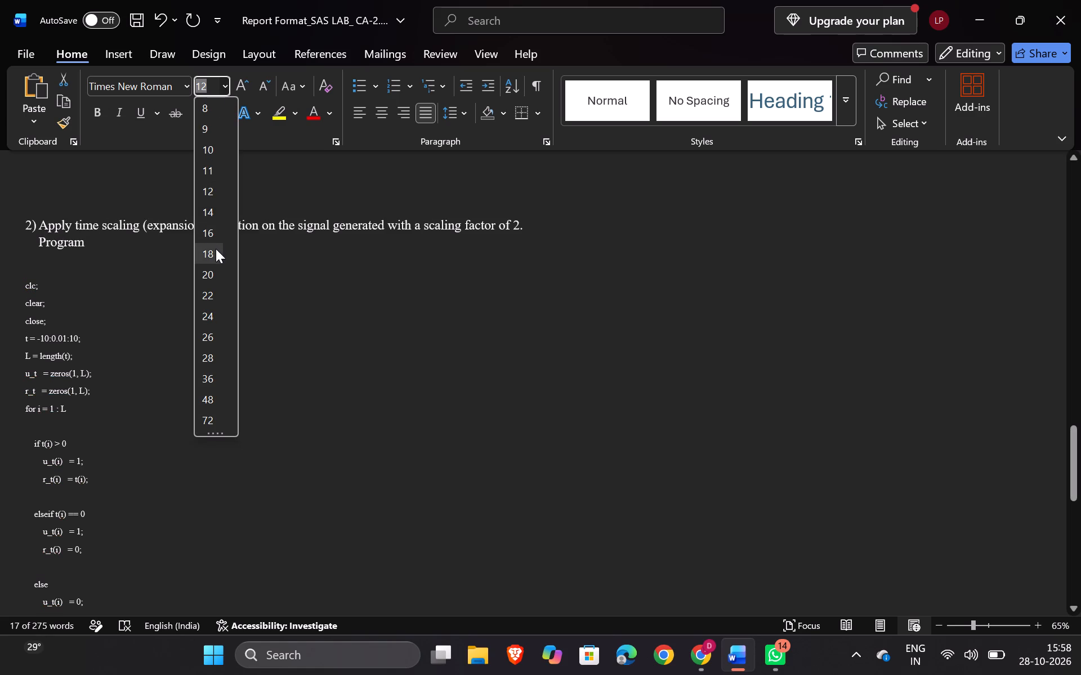
click(212, 240)
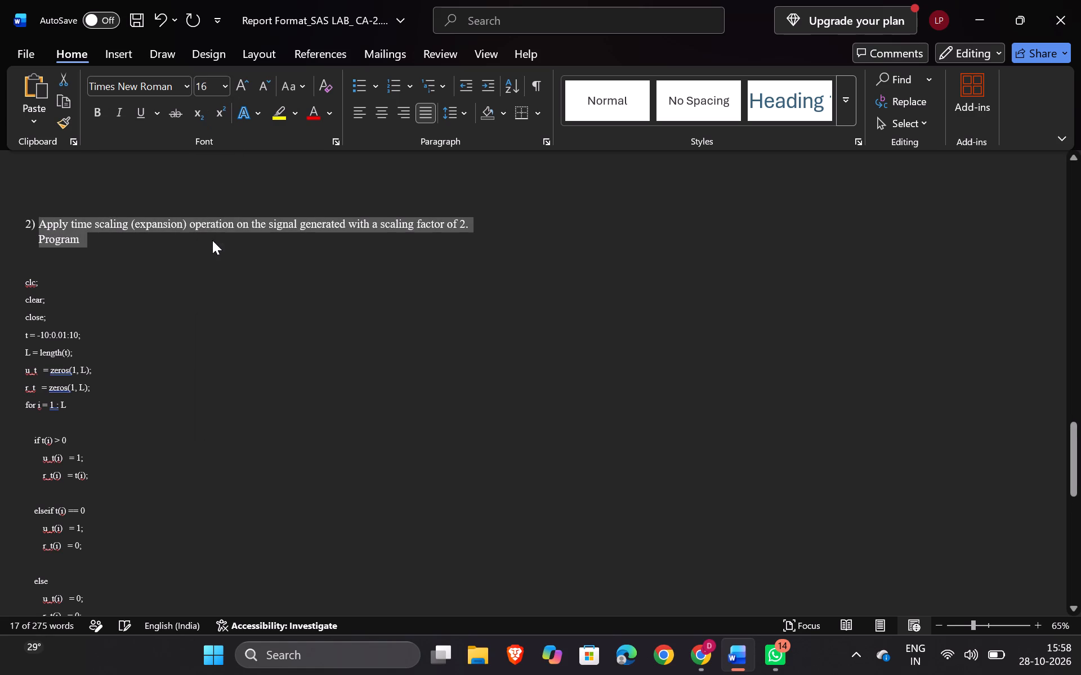
scroll(341, 294, up, 3)
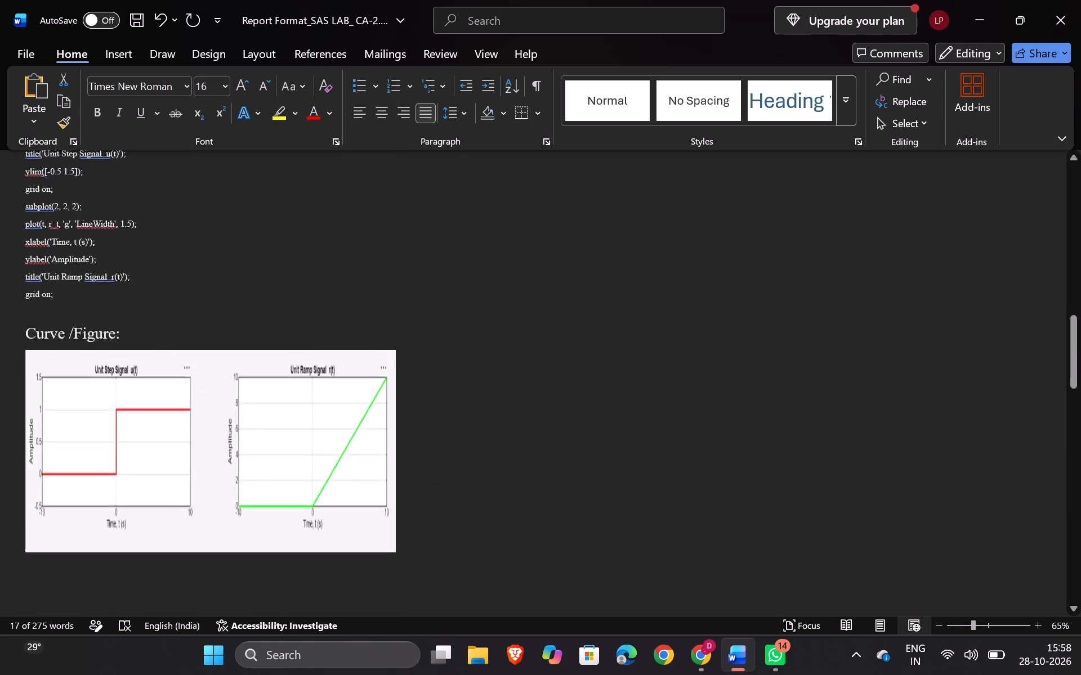
Set the "Objective: To write a MATLAB Program to generate of these continuous time signals:" line to font size 16.
scroll(341, 294, up, 5)
scroll(341, 294, down, 1)
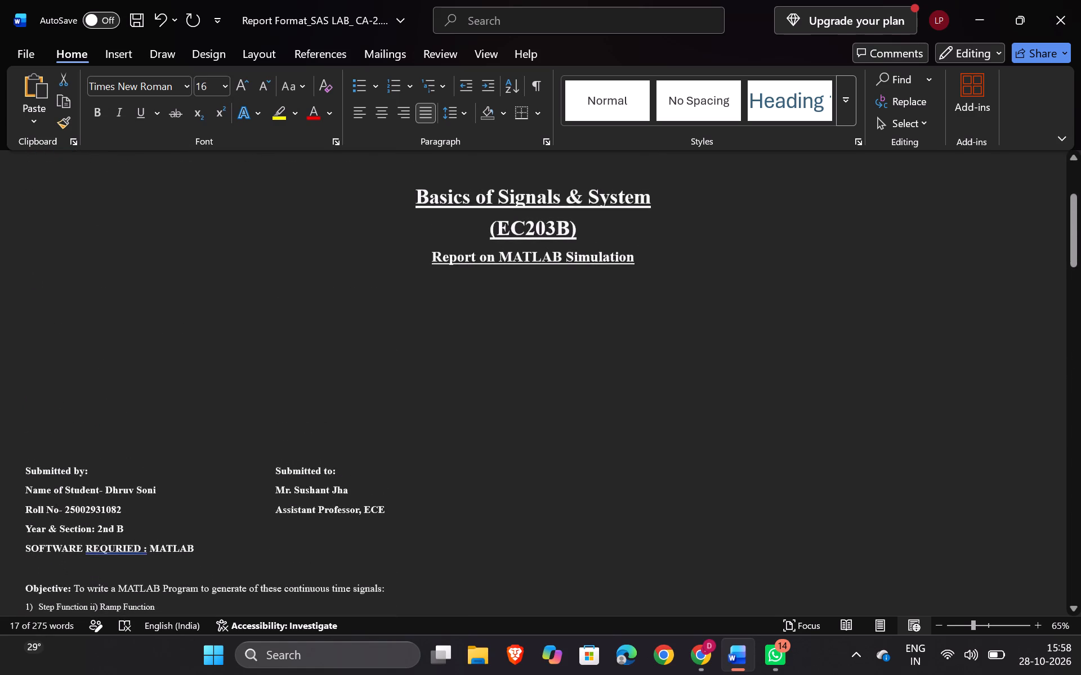
scroll(341, 294, down, 1)
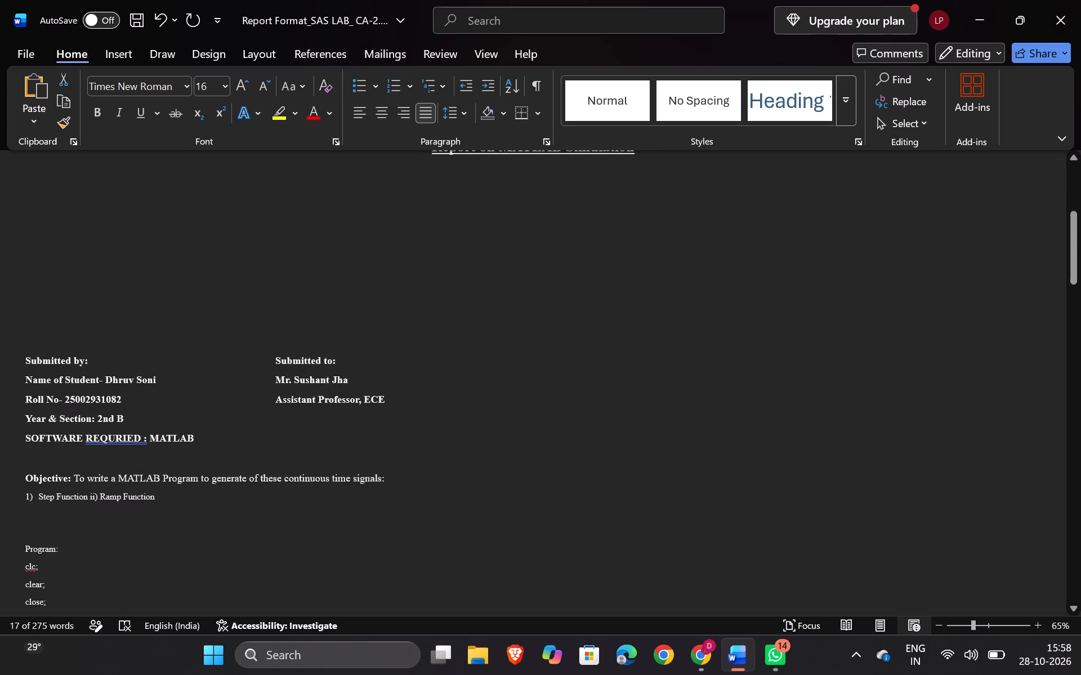
drag(21, 474, 185, 504)
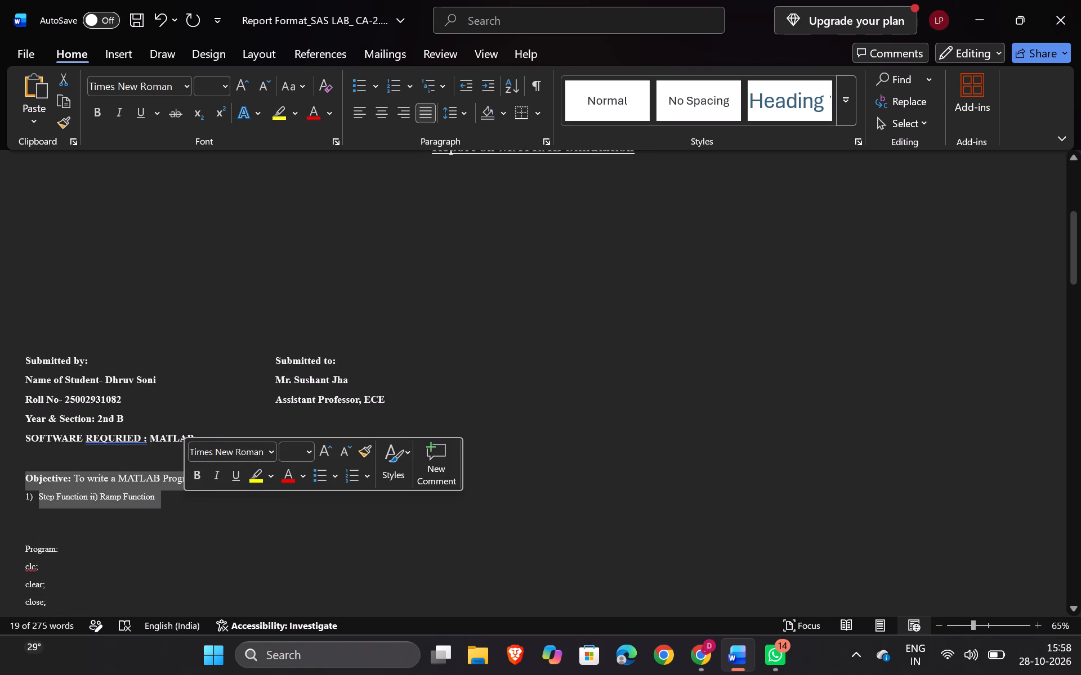
click(218, 241)
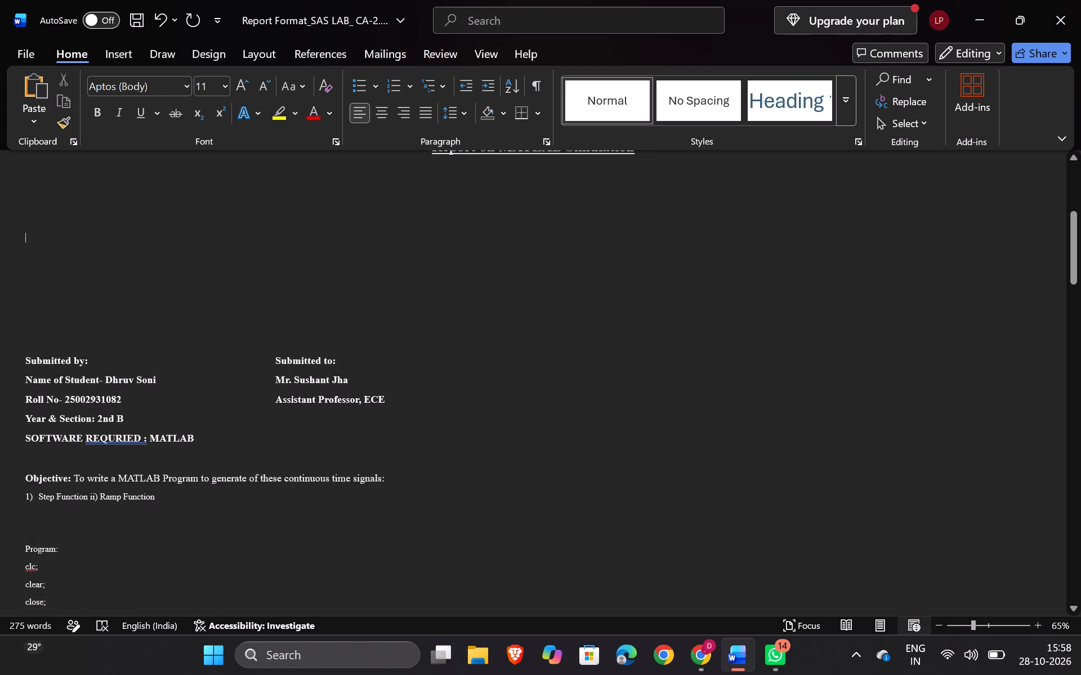
drag(24, 479, 390, 477)
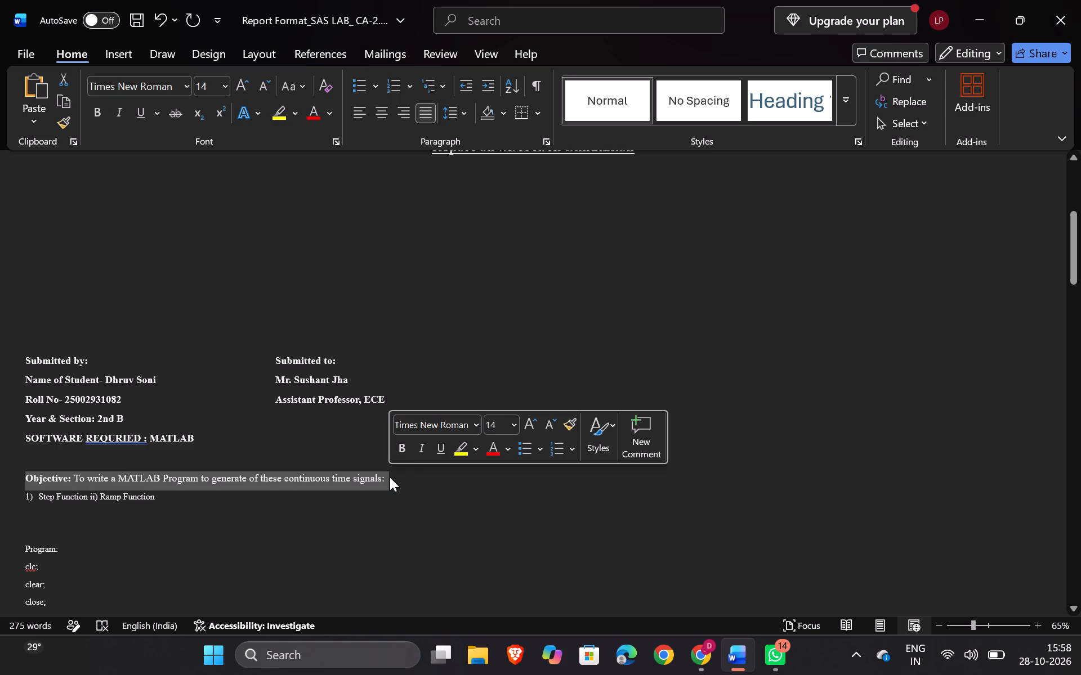
click(513, 422)
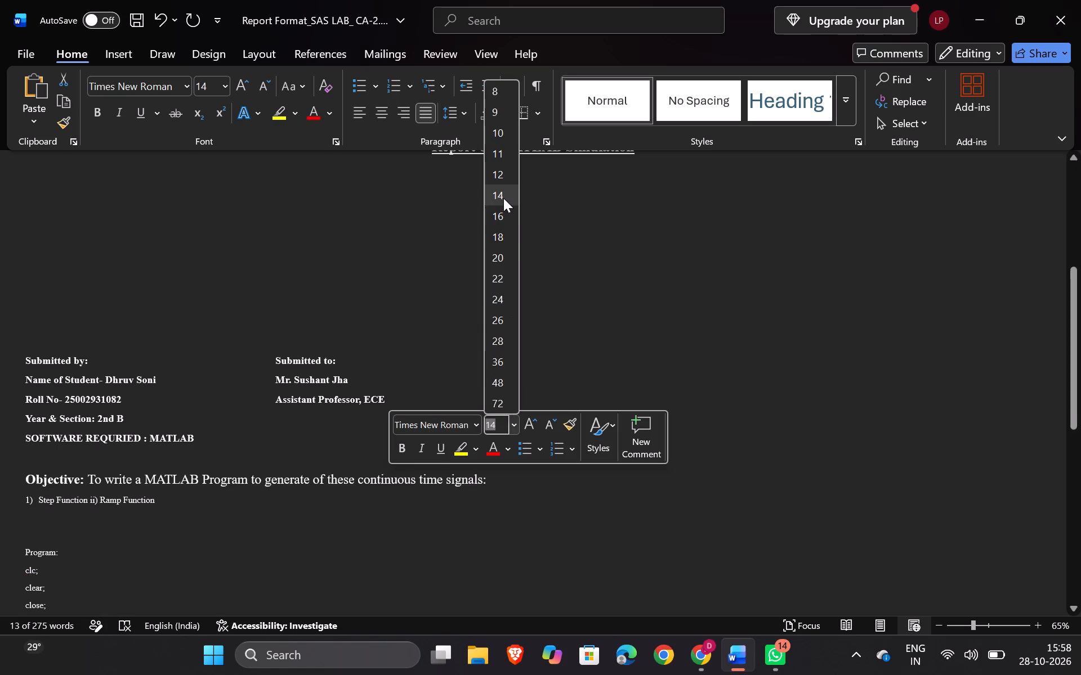
click(503, 217)
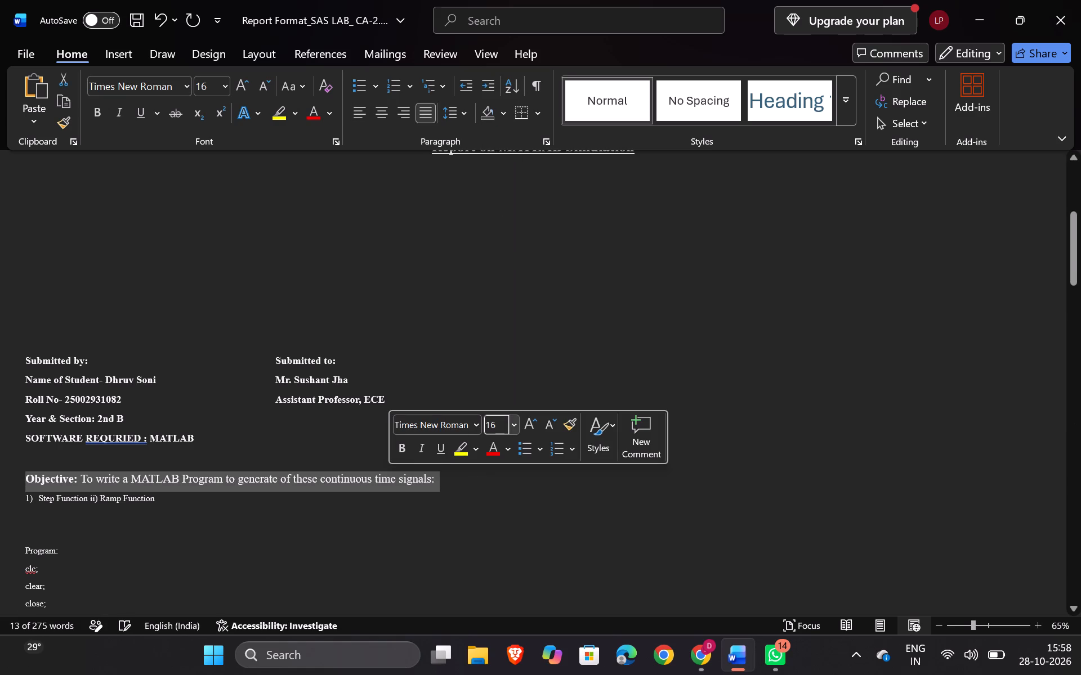
Set the "Step Function ii) Ramp Function" list item below the Objective line to font size 14.
drag(26, 498, 148, 498)
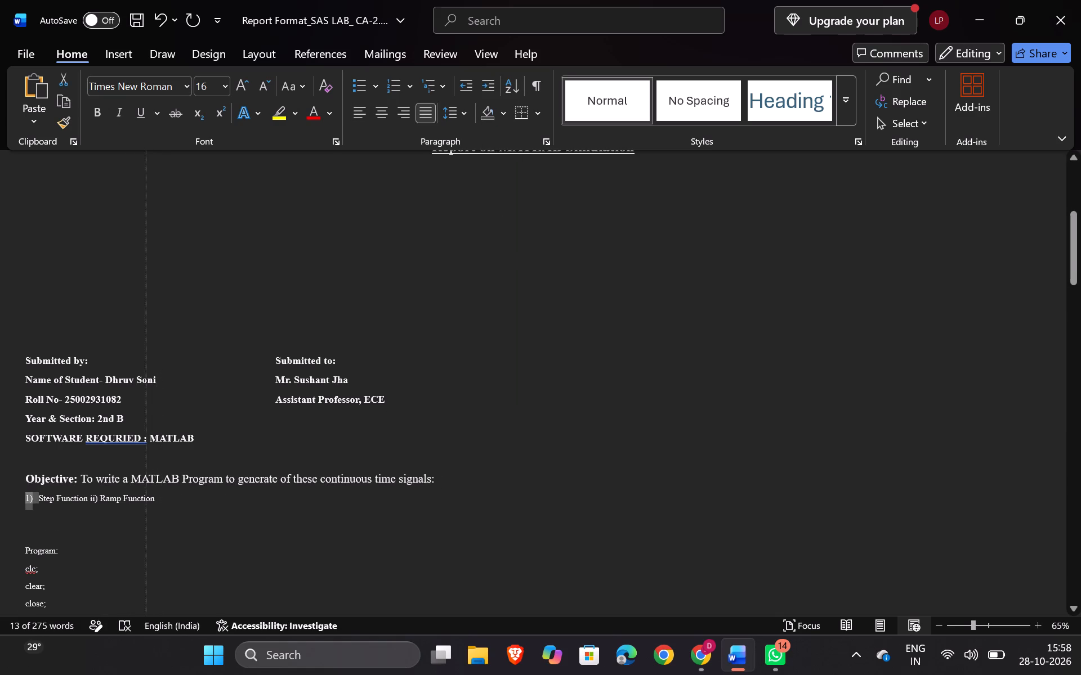
drag(148, 498, 150, 498)
key(ctrl+z)
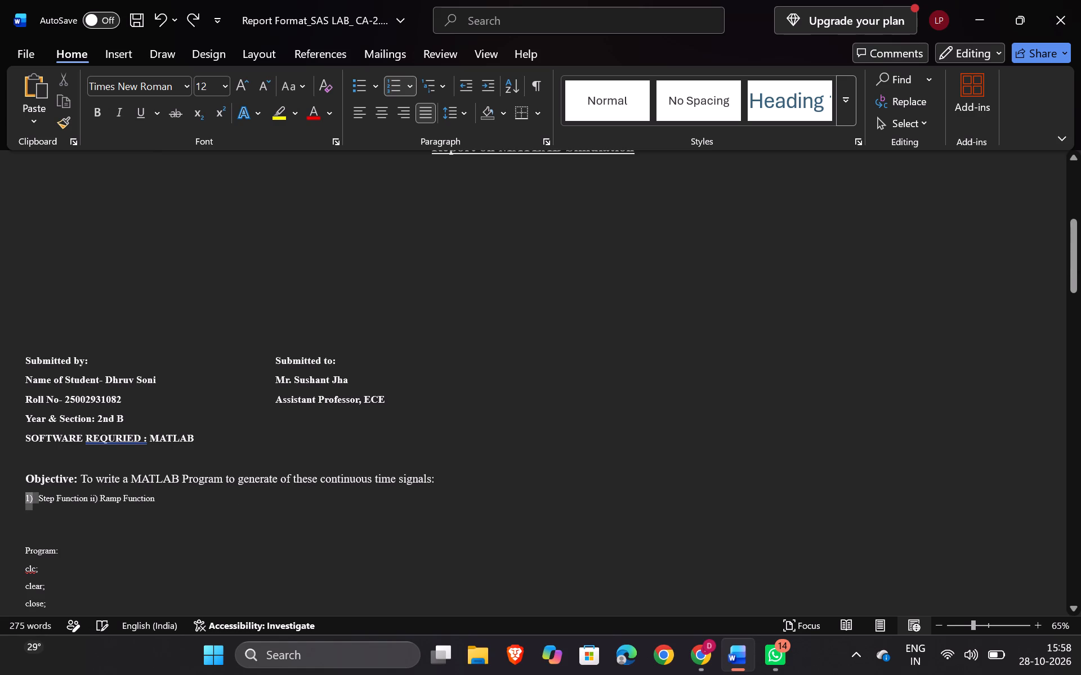
click(166, 511)
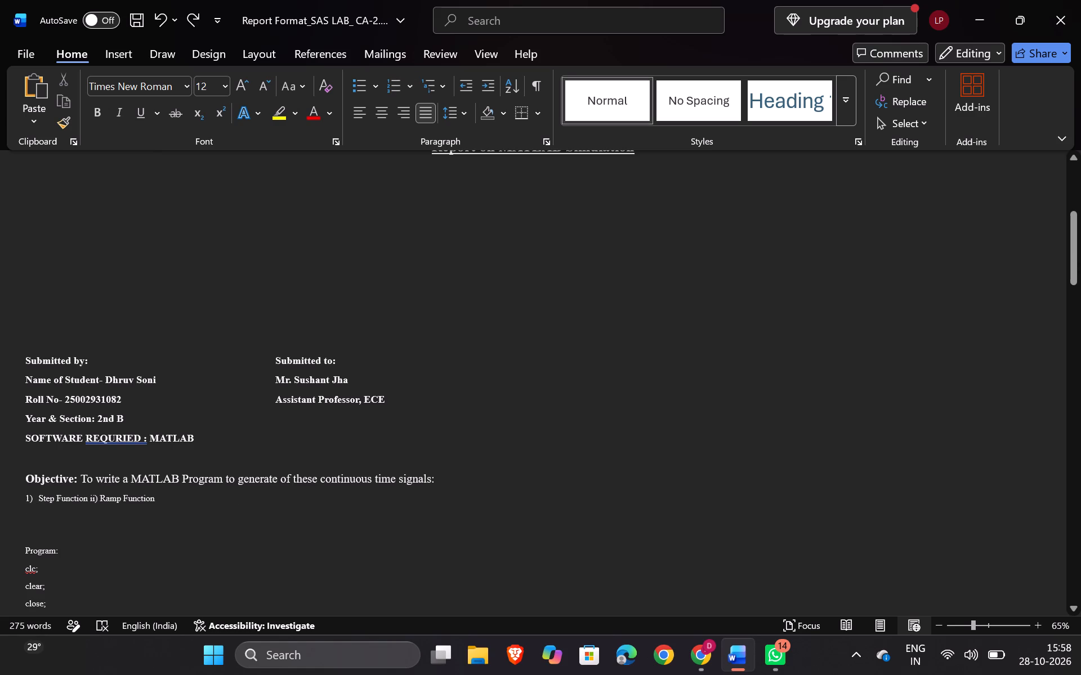
drag(35, 496, 159, 494)
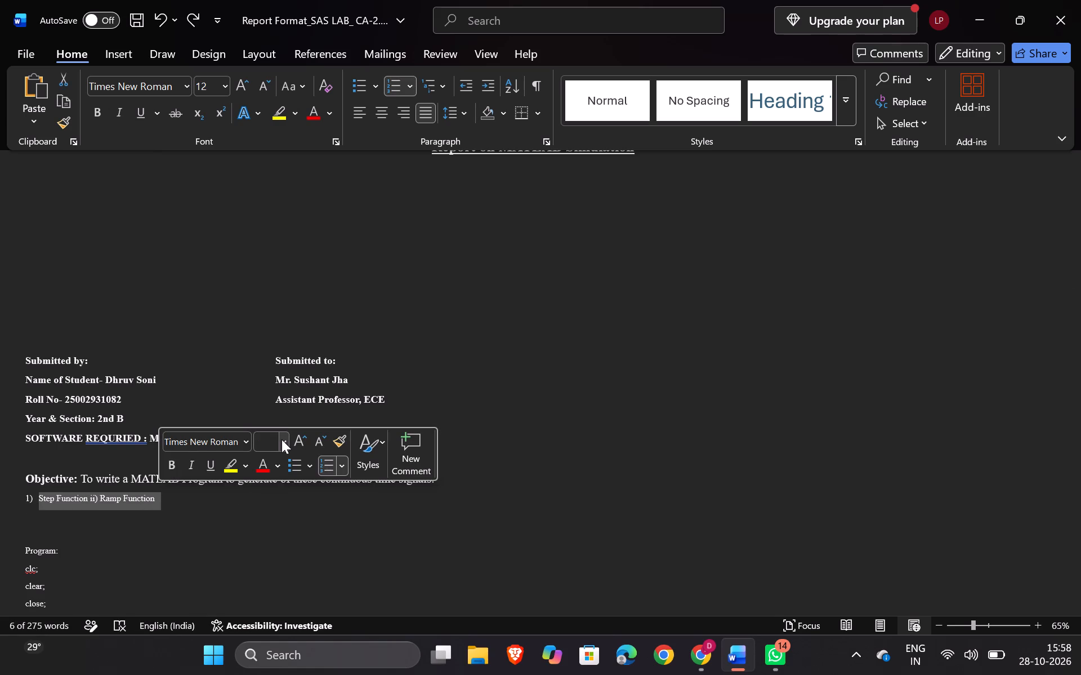
click(282, 439)
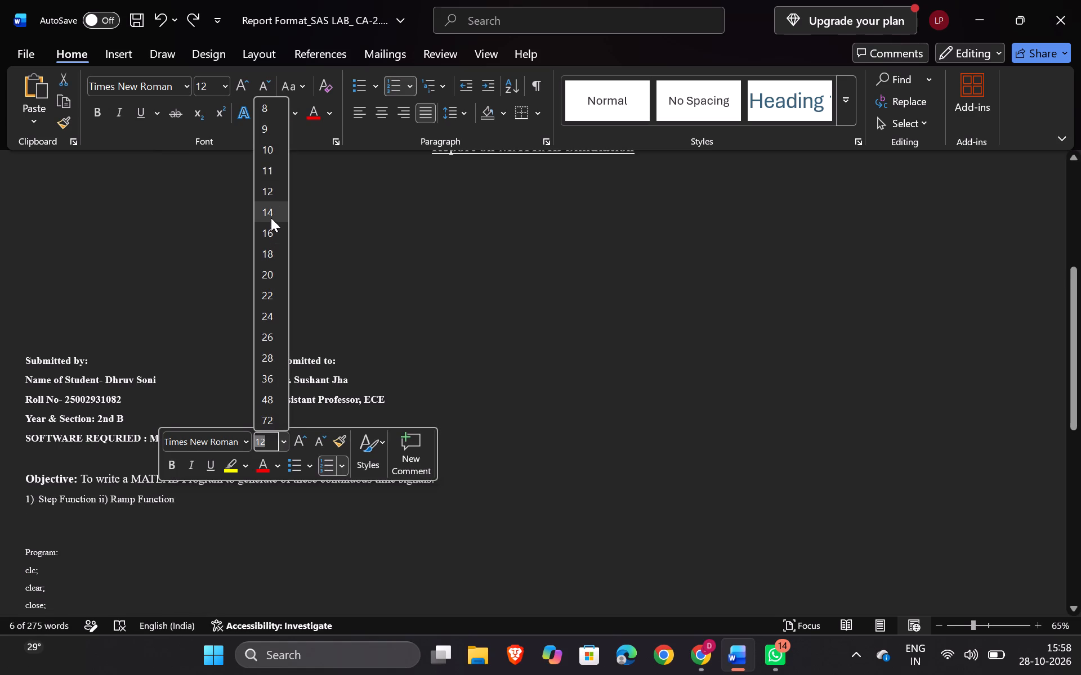
click(270, 216)
click(580, 294)
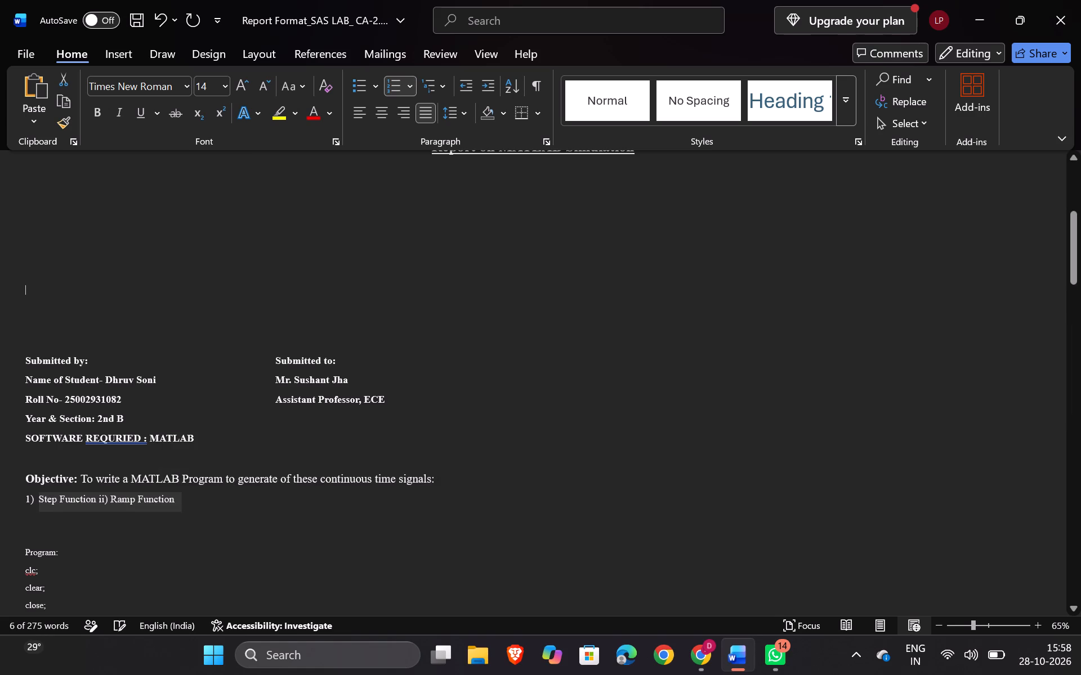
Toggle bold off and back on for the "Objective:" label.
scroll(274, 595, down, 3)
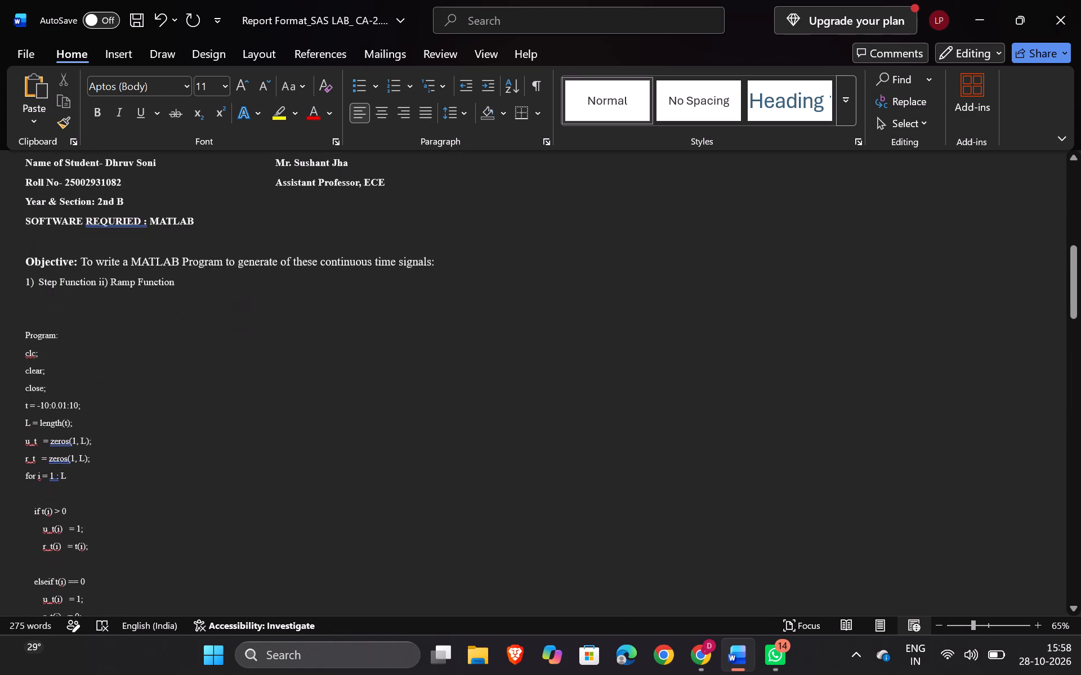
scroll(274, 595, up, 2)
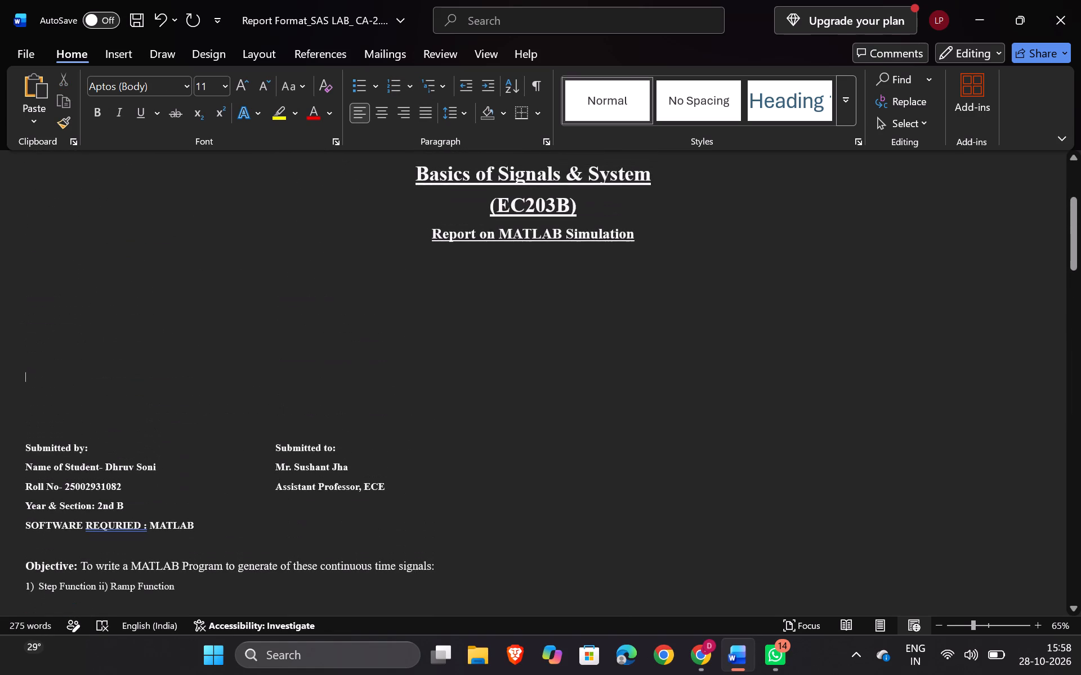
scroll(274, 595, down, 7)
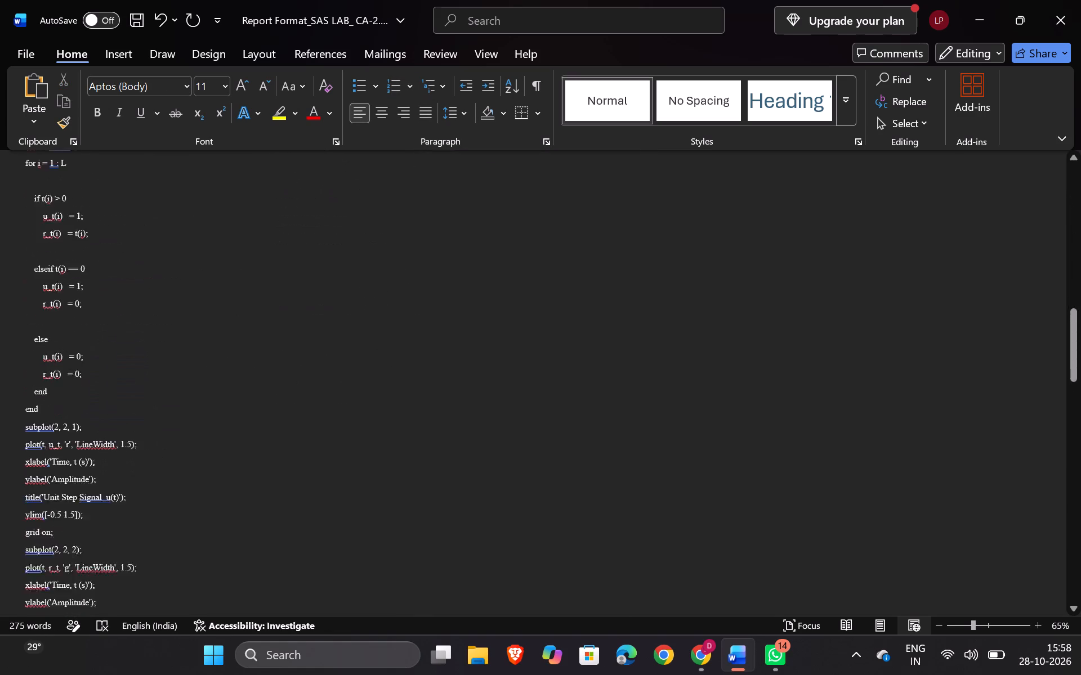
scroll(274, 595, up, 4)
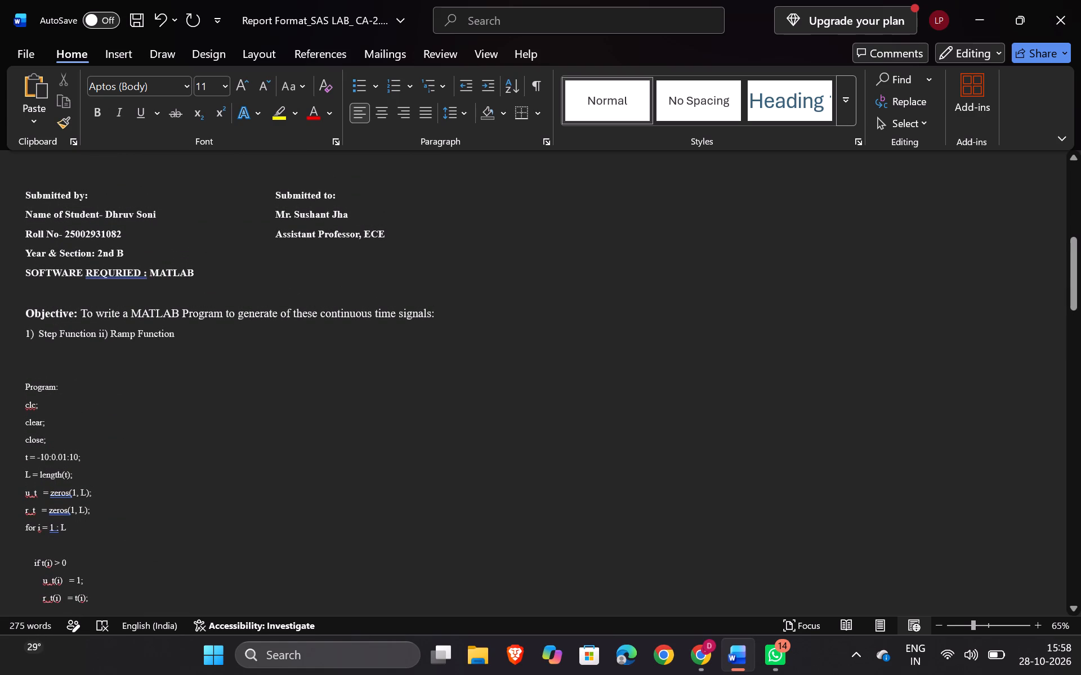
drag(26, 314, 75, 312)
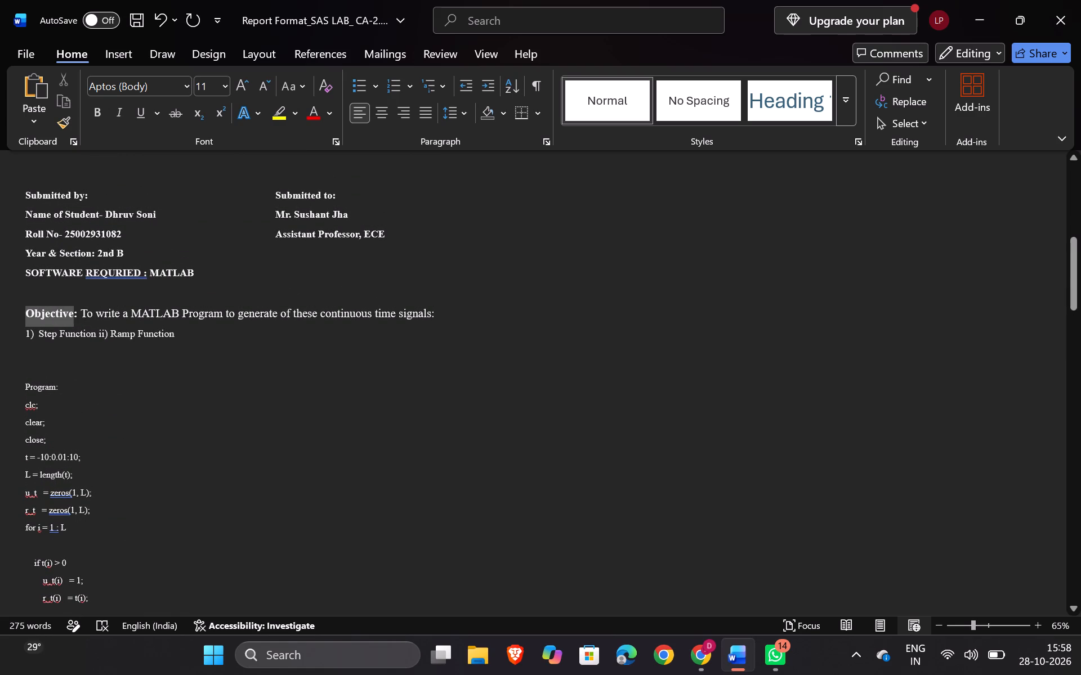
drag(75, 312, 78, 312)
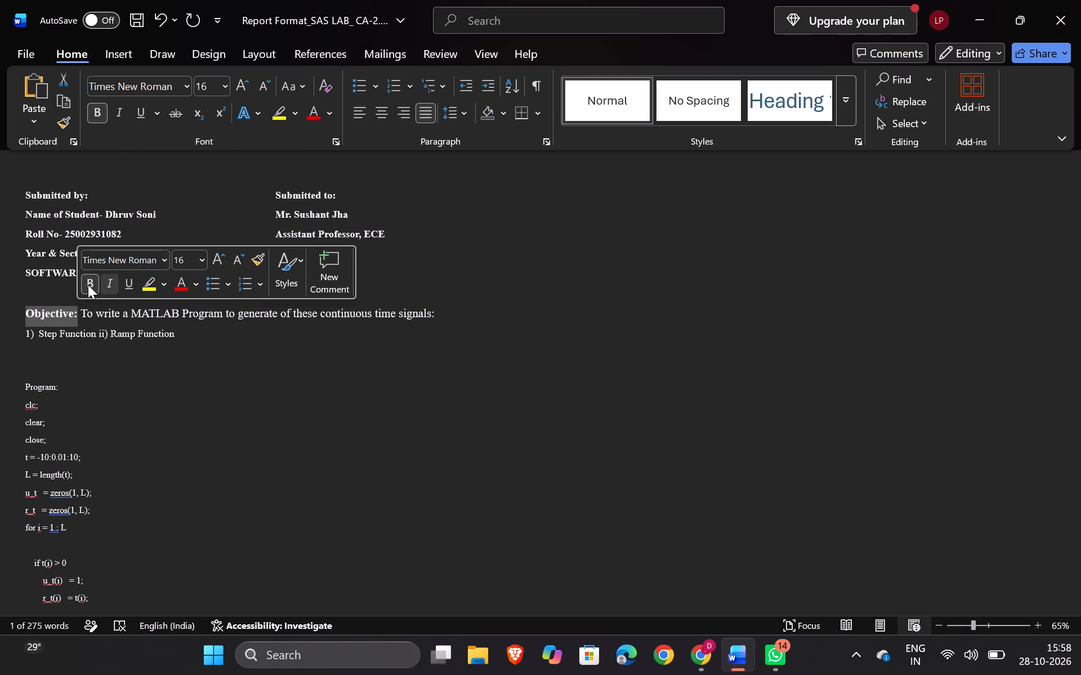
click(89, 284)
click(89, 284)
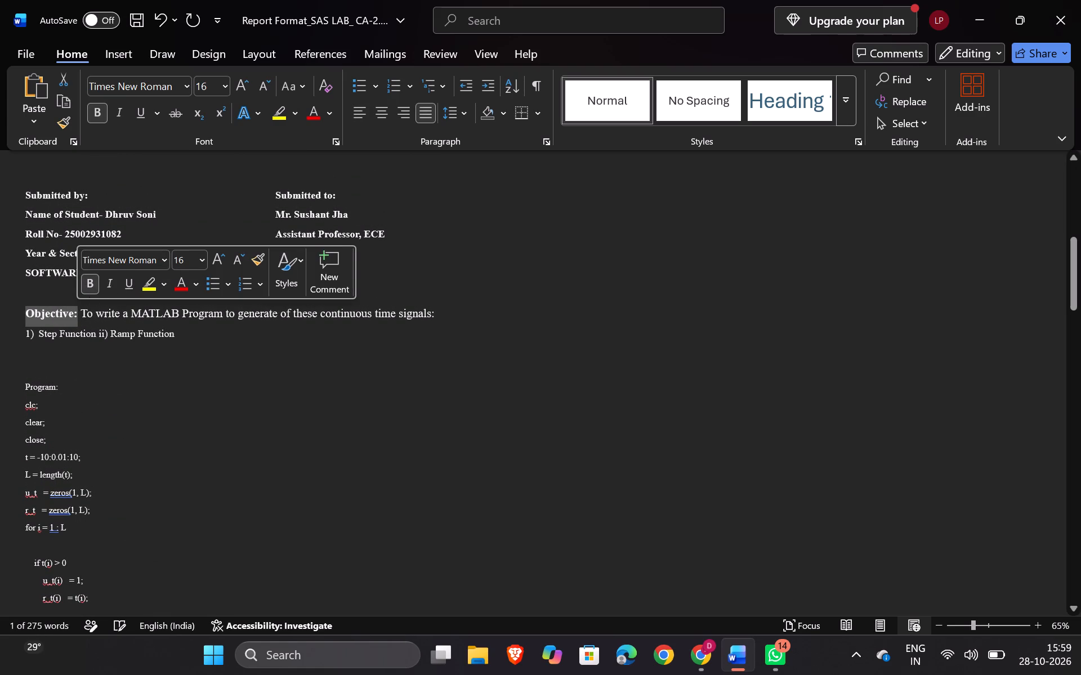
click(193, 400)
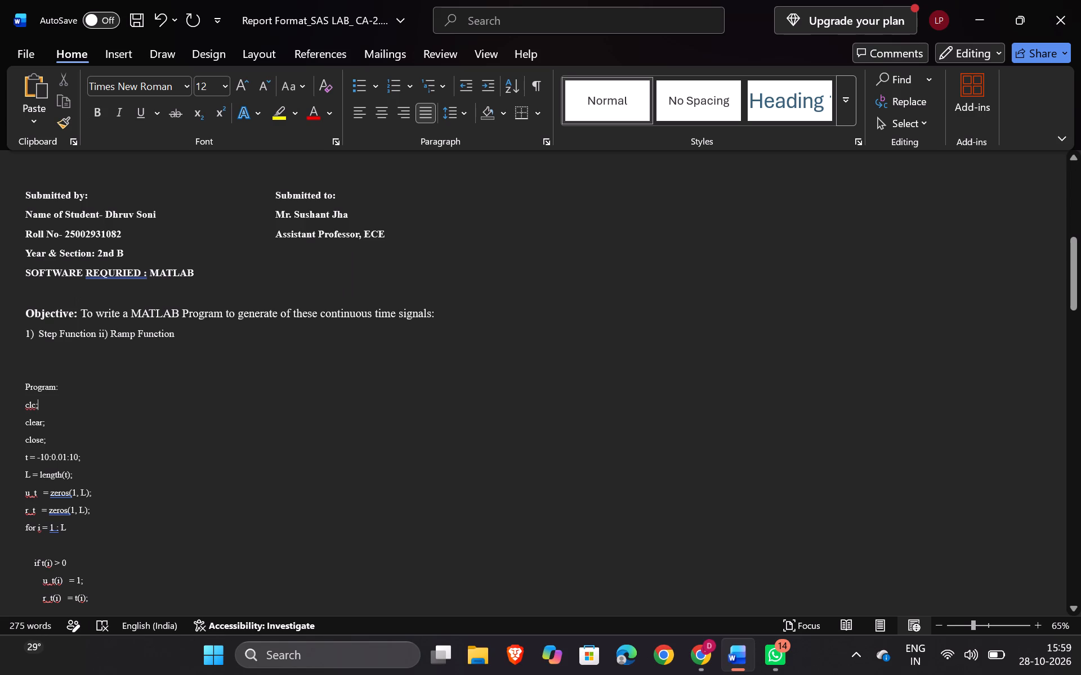
Review the whole report from the cover heading through both programs and plot pictures to the RESULT line.
scroll(193, 400, up, 1)
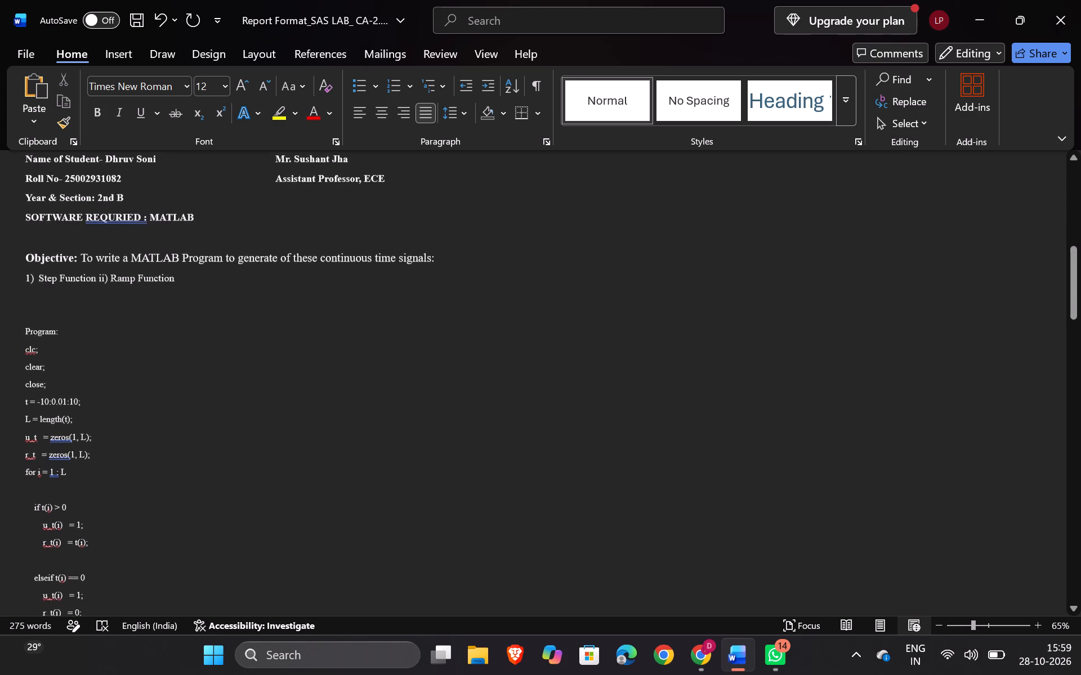
scroll(193, 400, up, 5)
scroll(193, 400, down, 1)
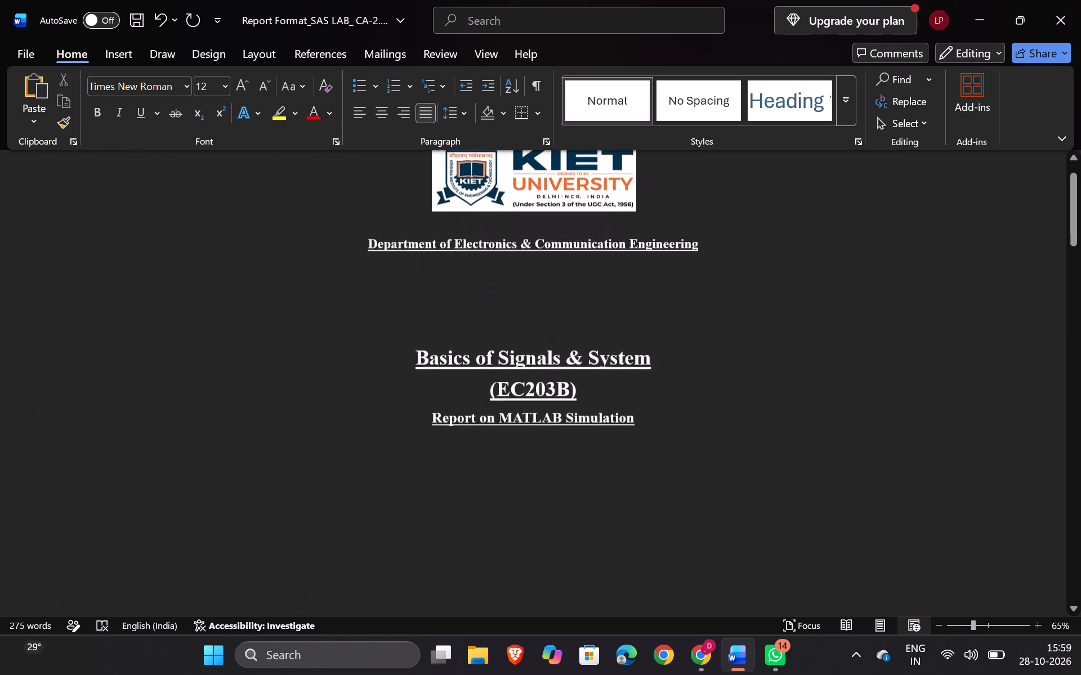
scroll(193, 400, down, 6)
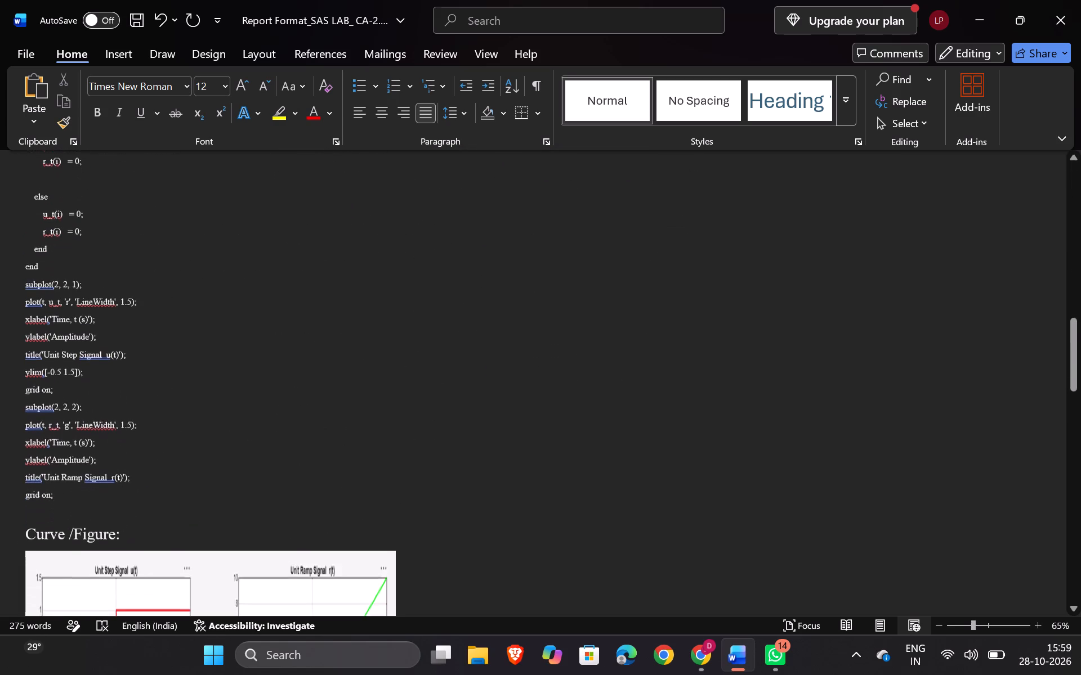
scroll(193, 400, down, 4)
scroll(193, 400, up, 1)
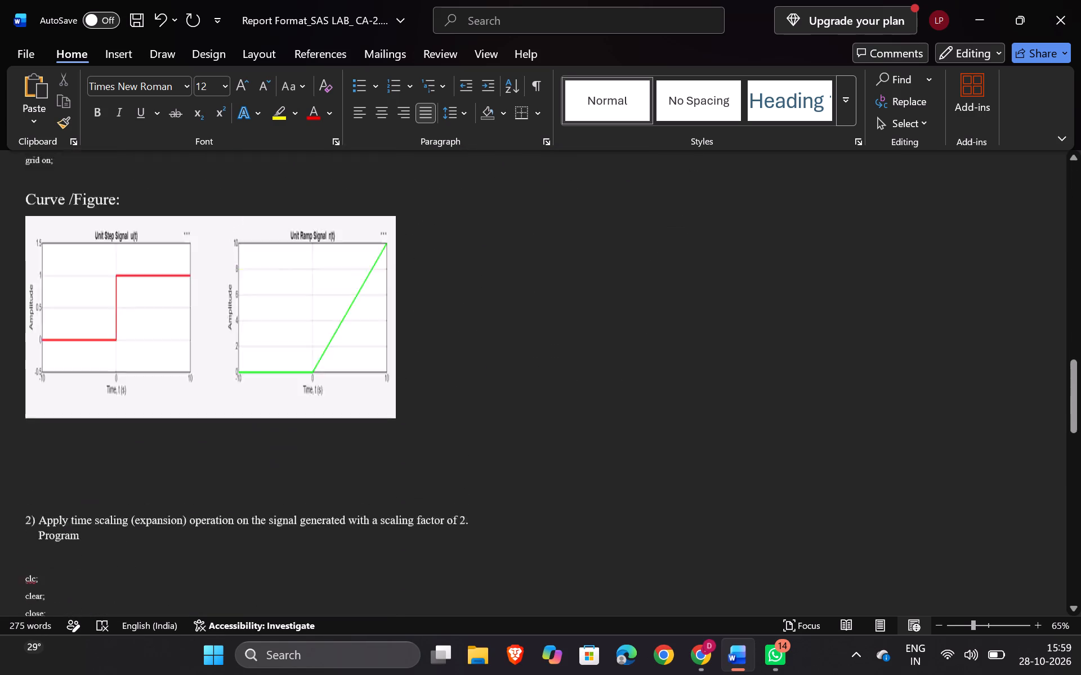
scroll(193, 400, up, 1)
scroll(240, 358, down, 2)
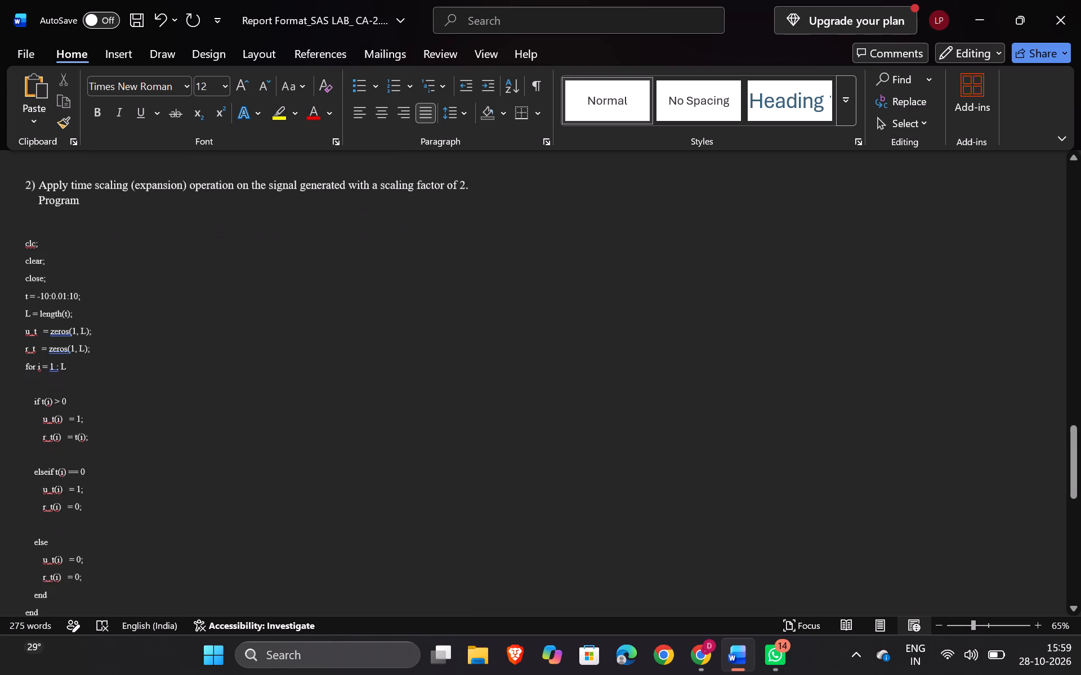
scroll(240, 358, down, 1)
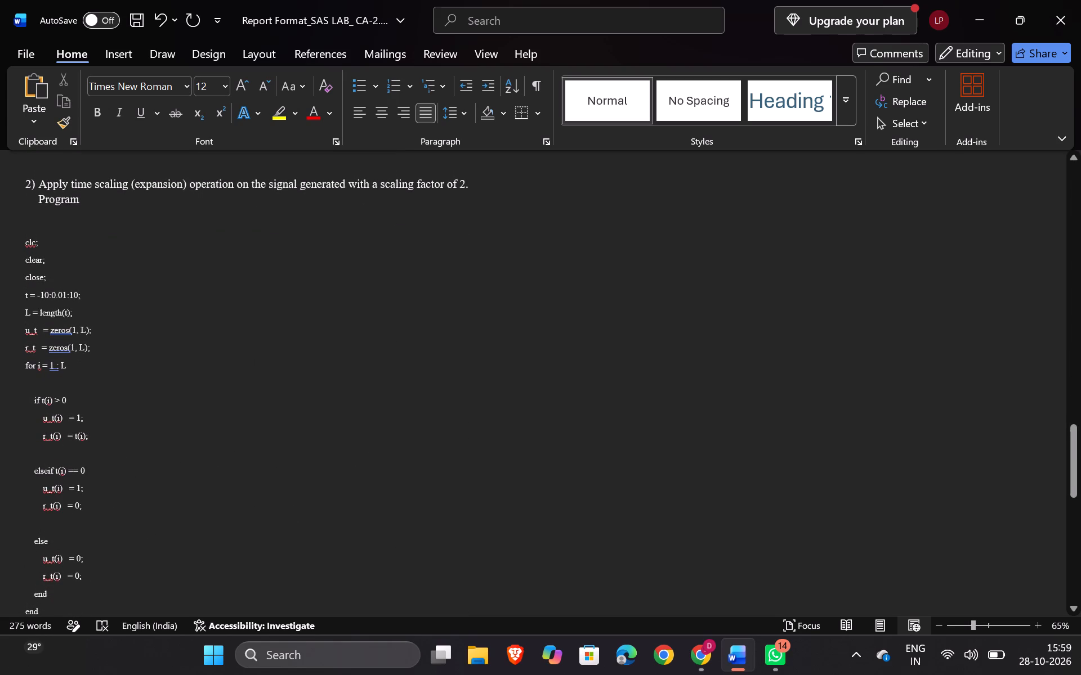
scroll(215, 340, down, 6)
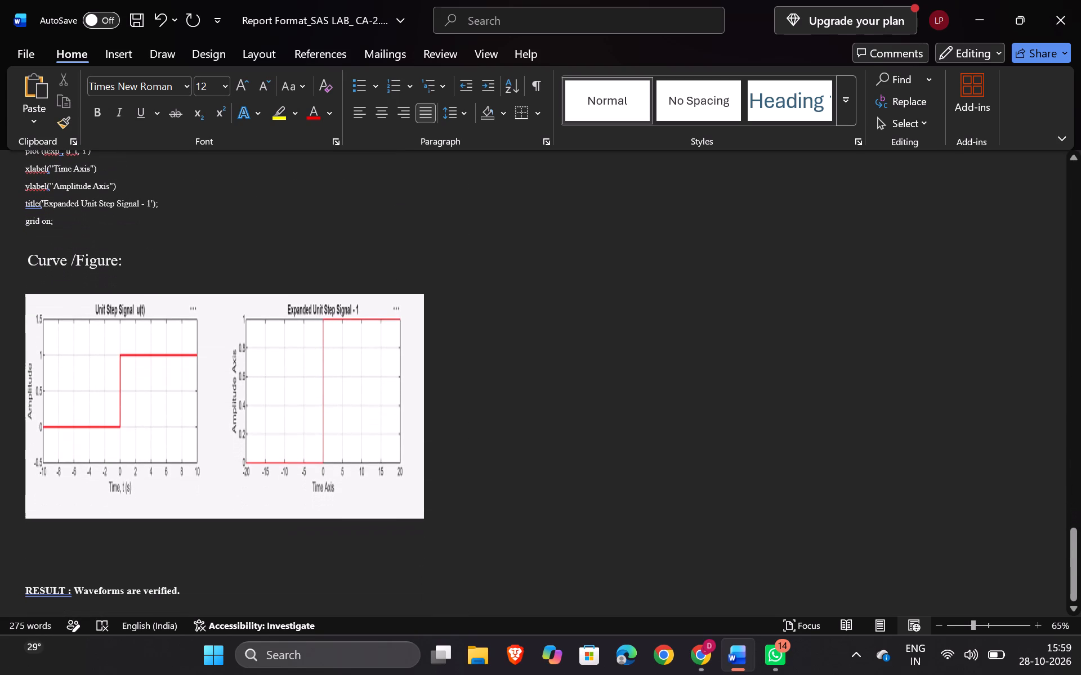
scroll(215, 340, down, 2)
Change the font colour of ": Waveforms are verified." in the RESULT line to a green theme colour.
drag(69, 585, 193, 584)
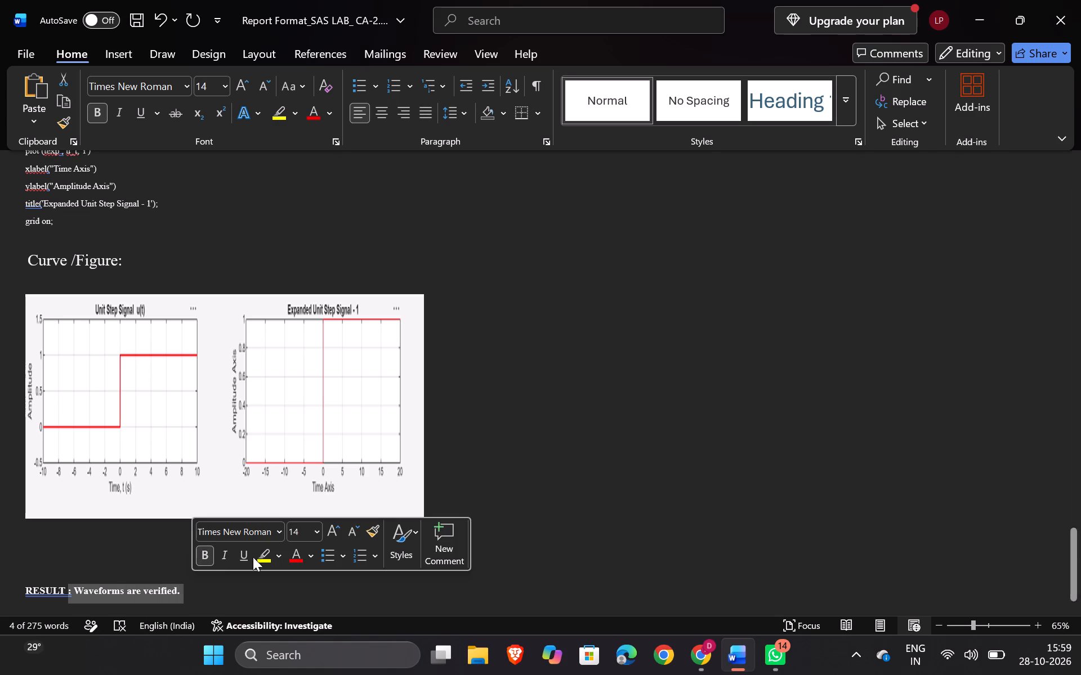
click(304, 550)
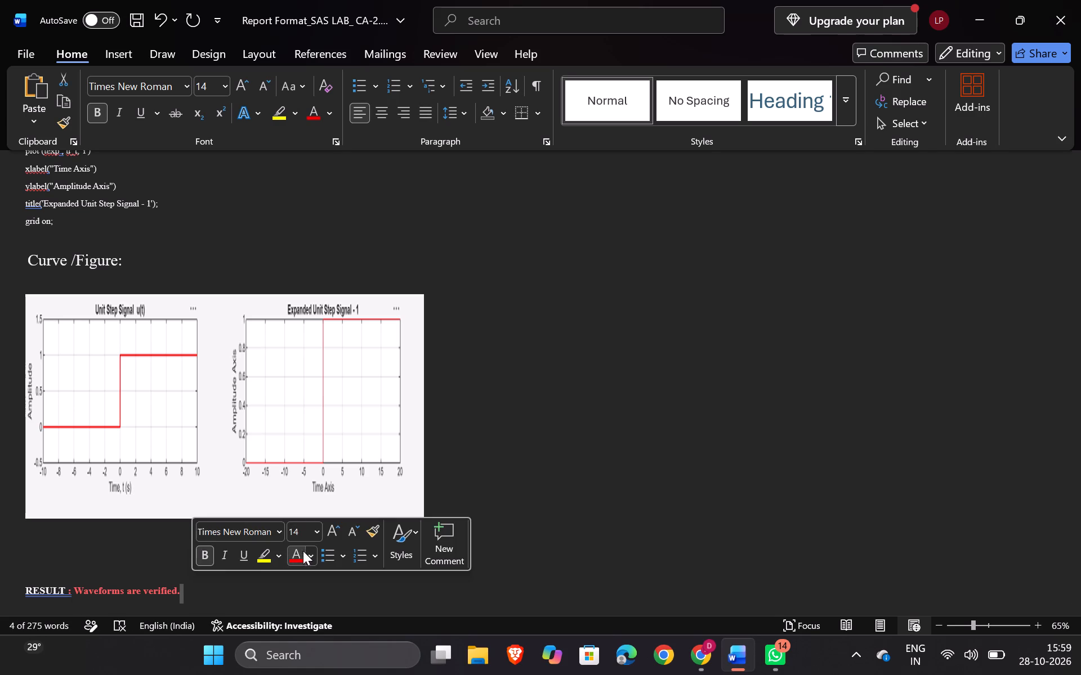
click(307, 555)
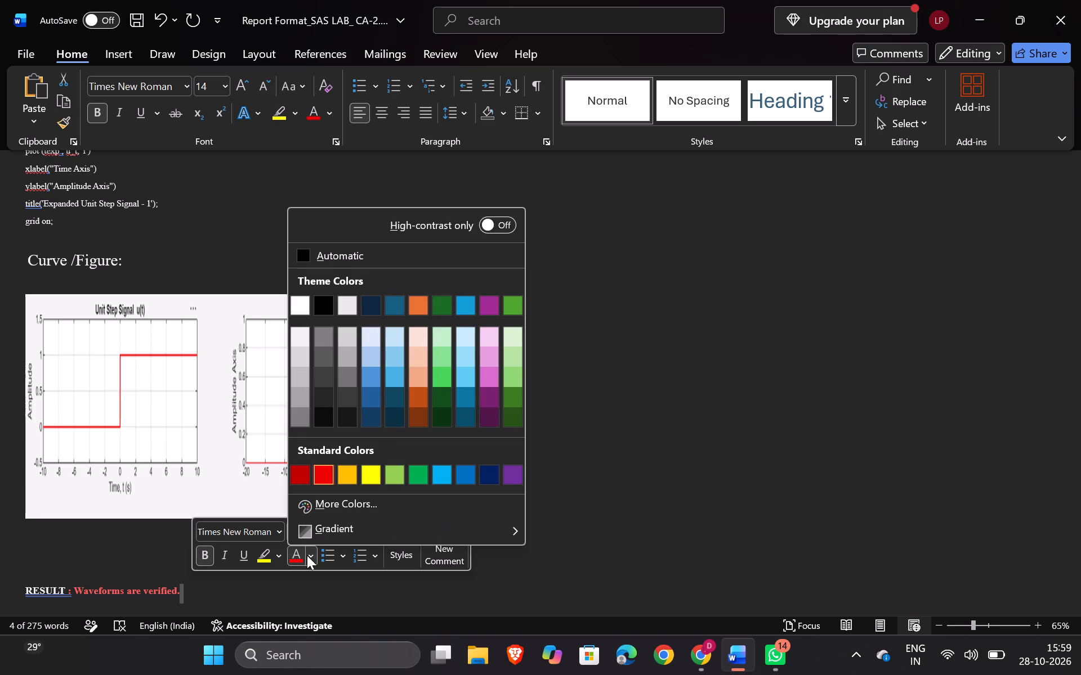
click(513, 379)
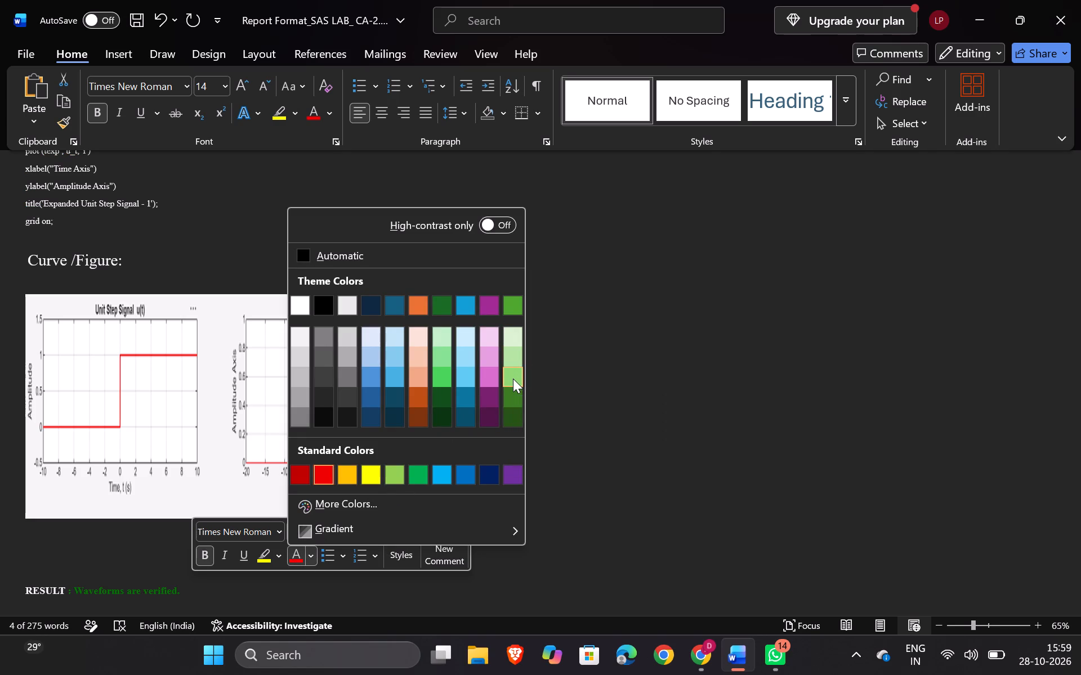
click(574, 397)
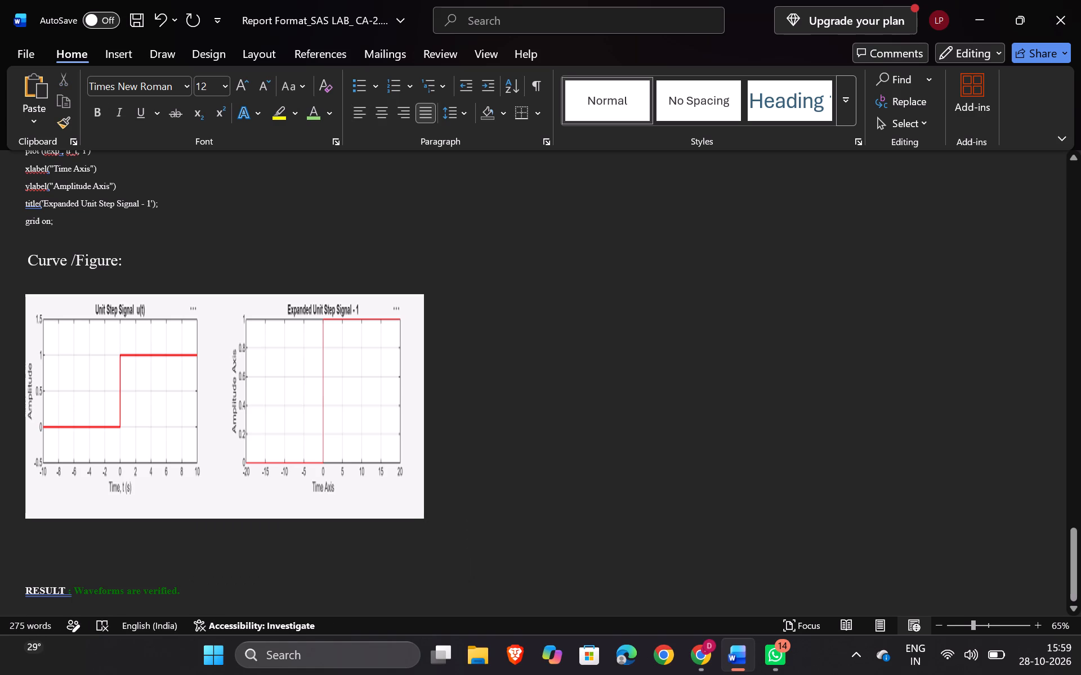
Export the report as a PDF with the file name shortened to "Report_SAS LAB_ CA-2.pdf" and publish it.
click(34, 48)
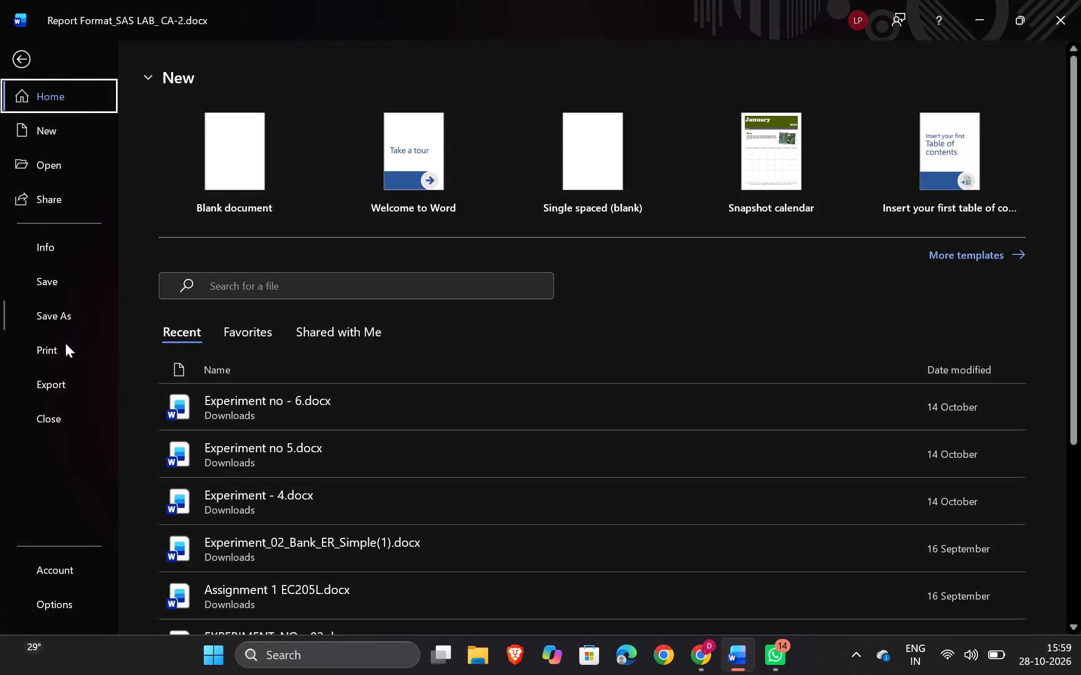
click(63, 356)
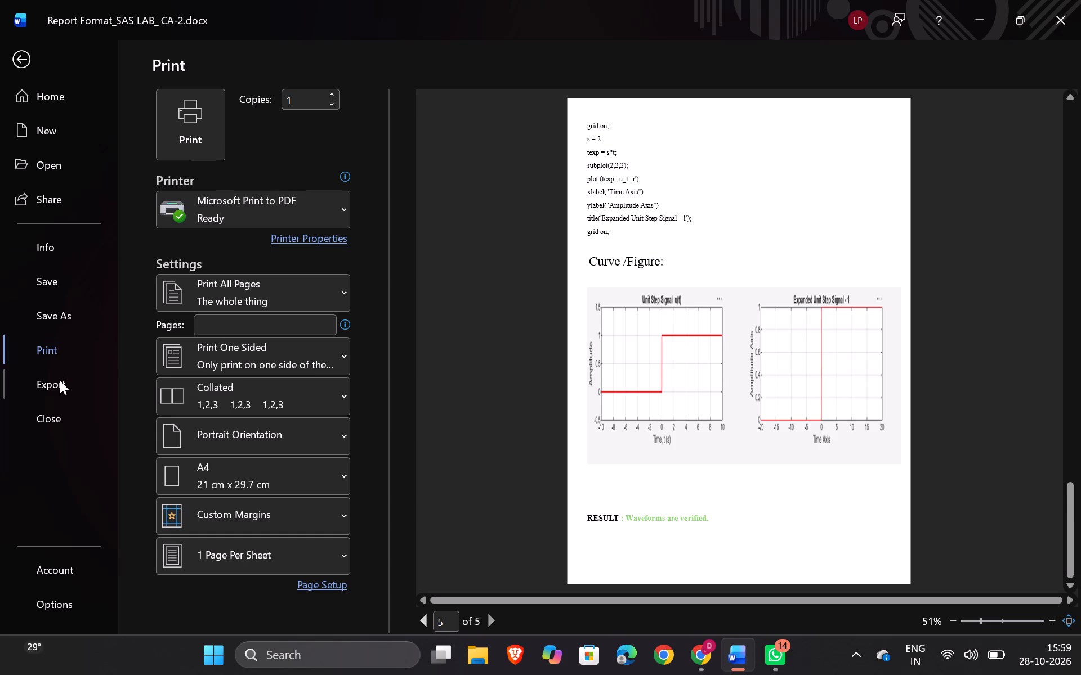
click(60, 380)
click(494, 222)
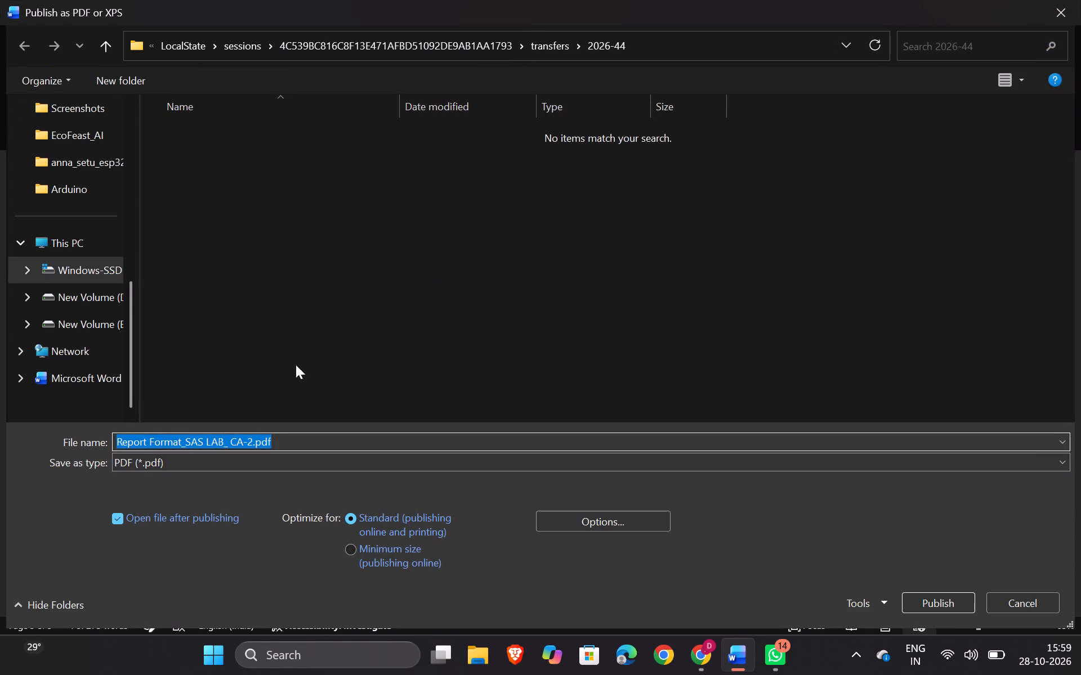
click(205, 437)
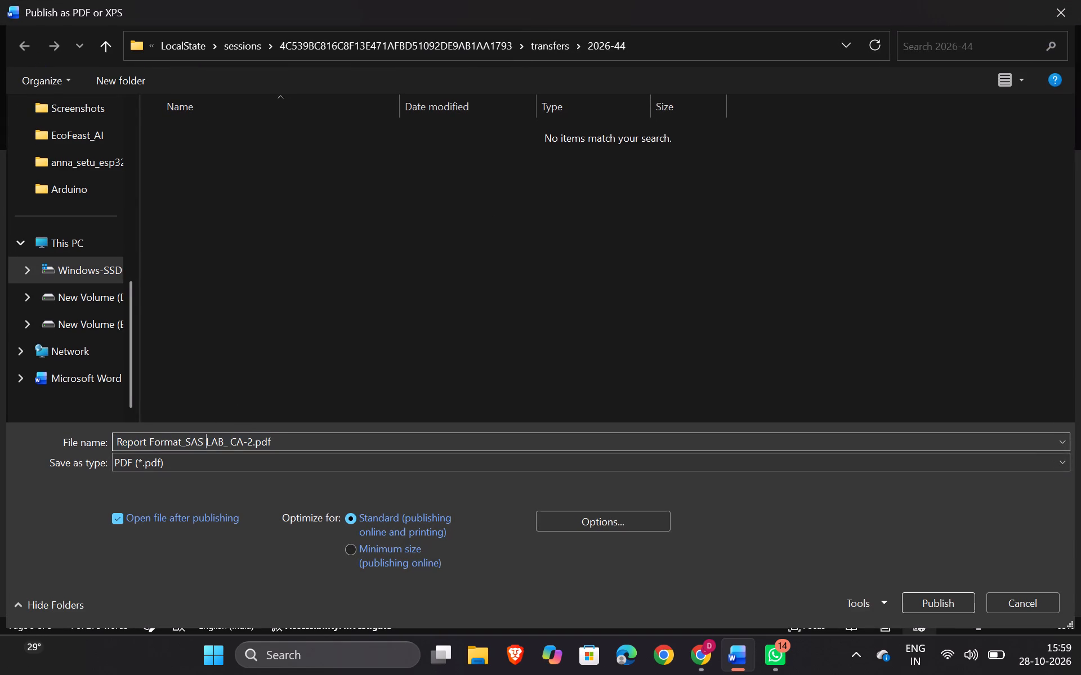
key(Left)
key(Left)
key(Left)
key(Left)
key(Left)
key(BackSpace)
key(BackSpace)
key(BackSpace)
key(BackSpace)
key(BackSpace)
key(BackSpace)
key(BackSpace)
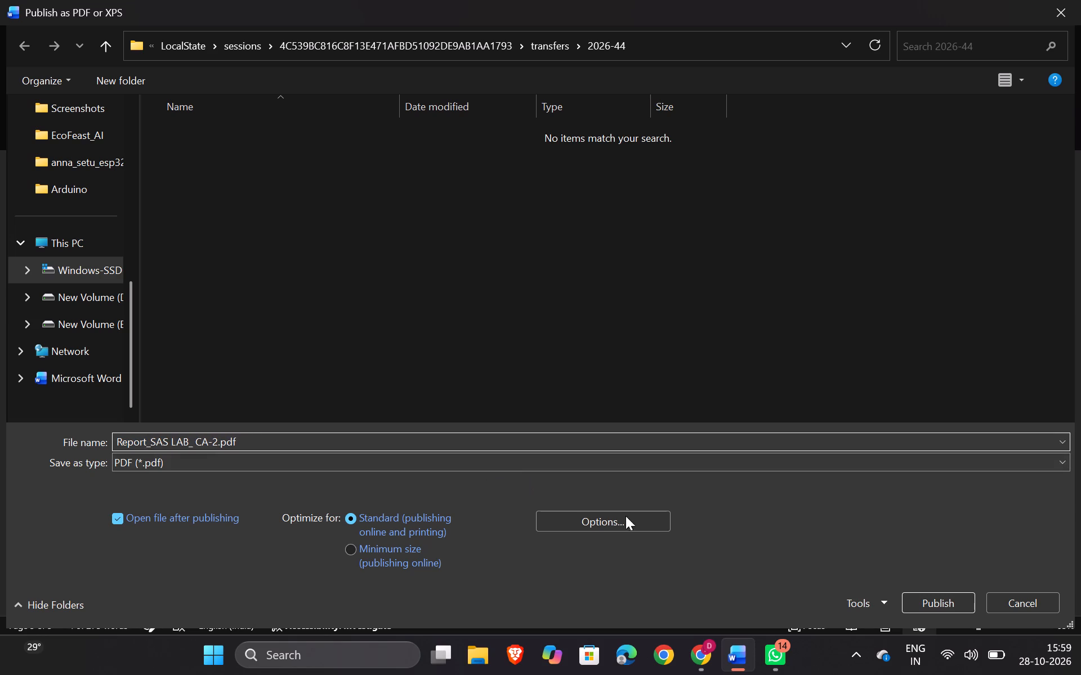
click(932, 602)
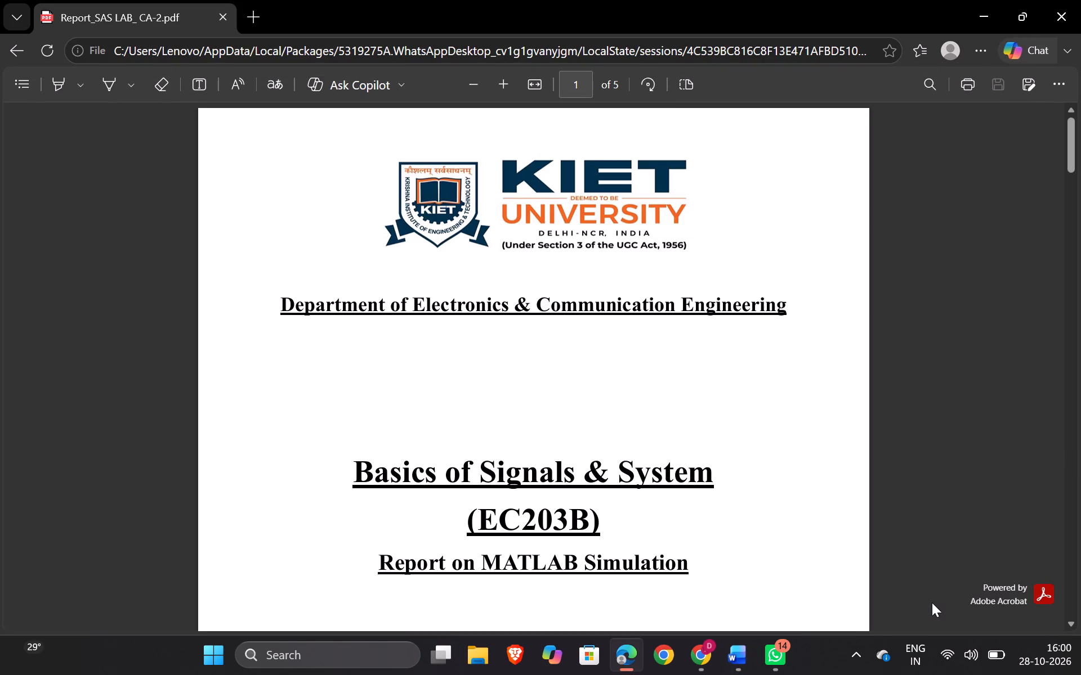
Review the published PDF from the cover page through both programs and their figures to the RESULT line.
scroll(932, 602, down, 7)
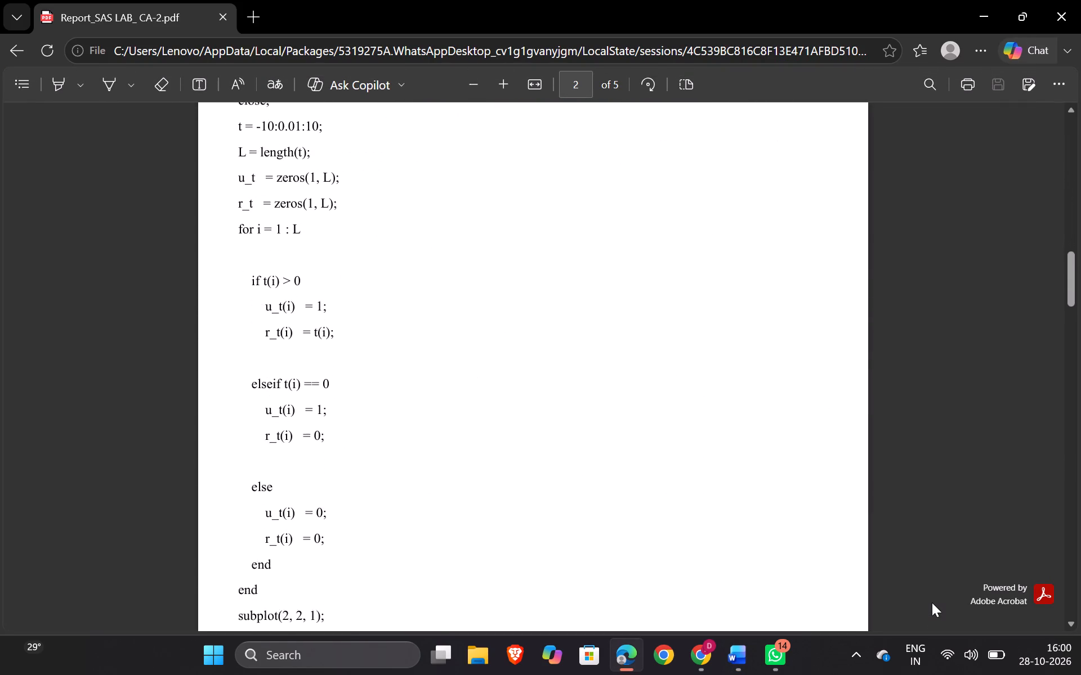
scroll(932, 602, down, 4)
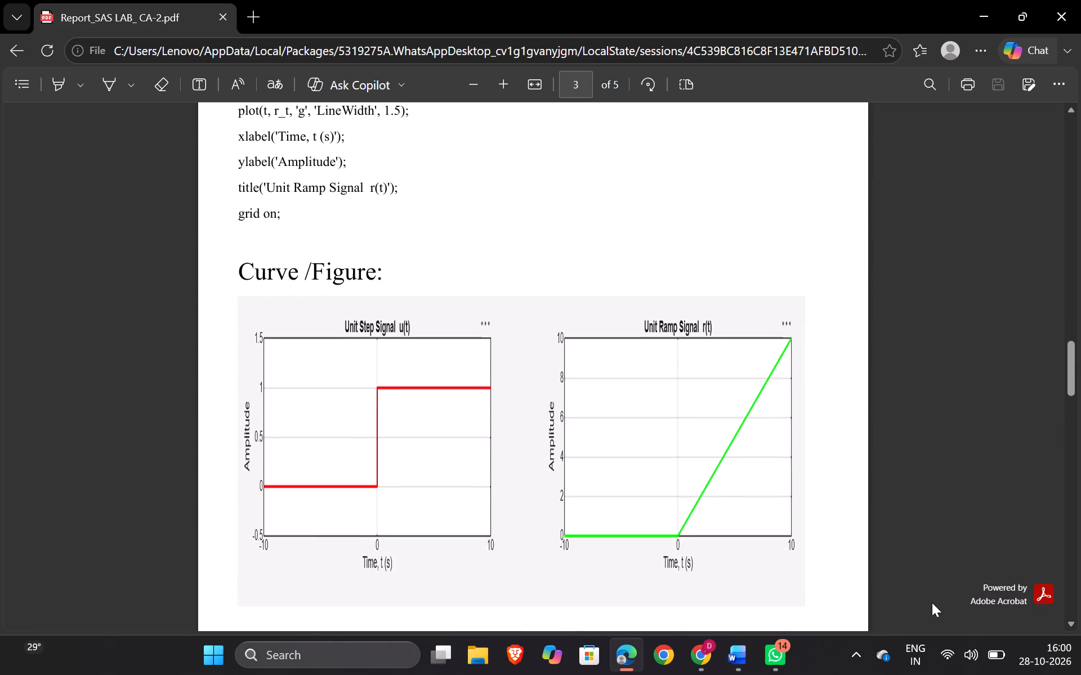
scroll(932, 602, down, 5)
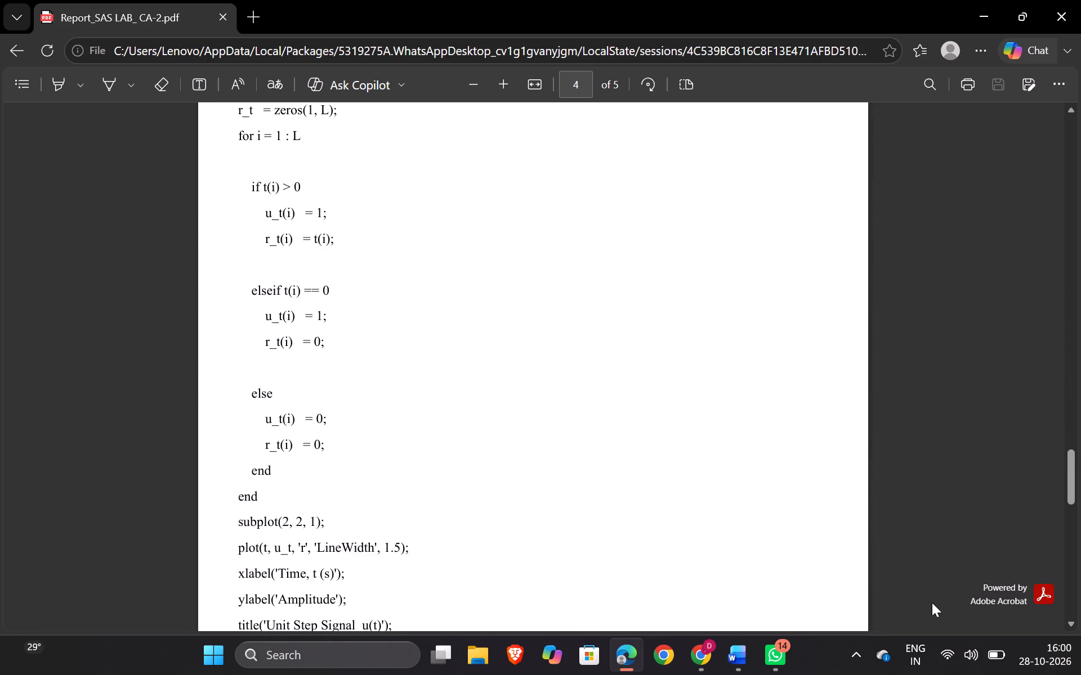
scroll(932, 602, down, 5)
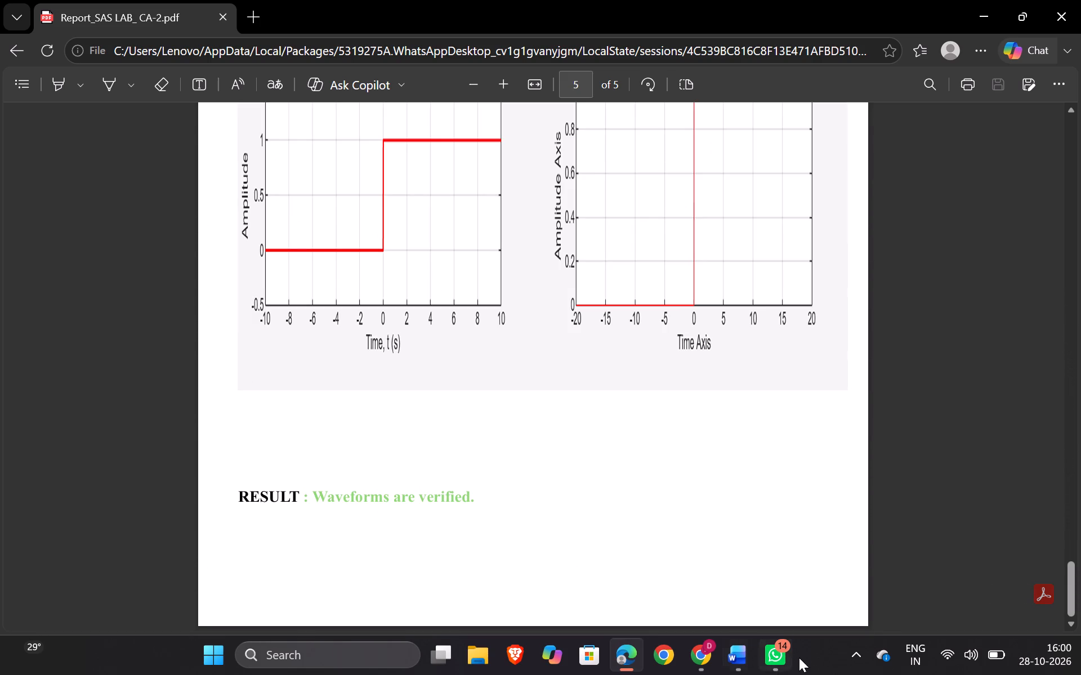
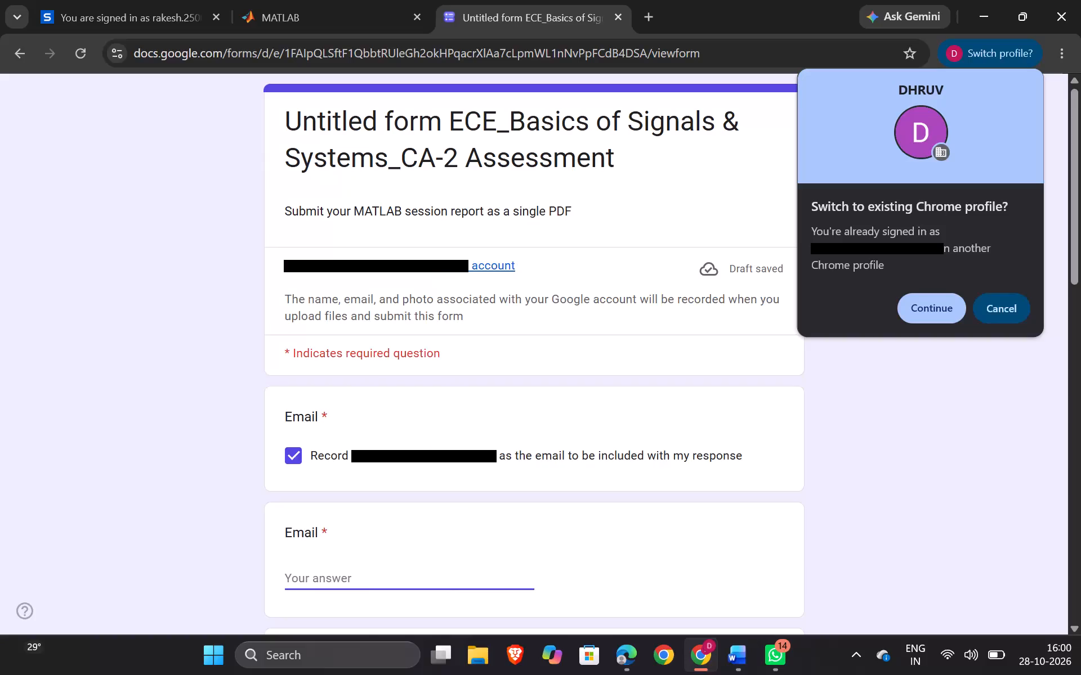
Fill in the form's Email answer with the student's address and enter the student's name.
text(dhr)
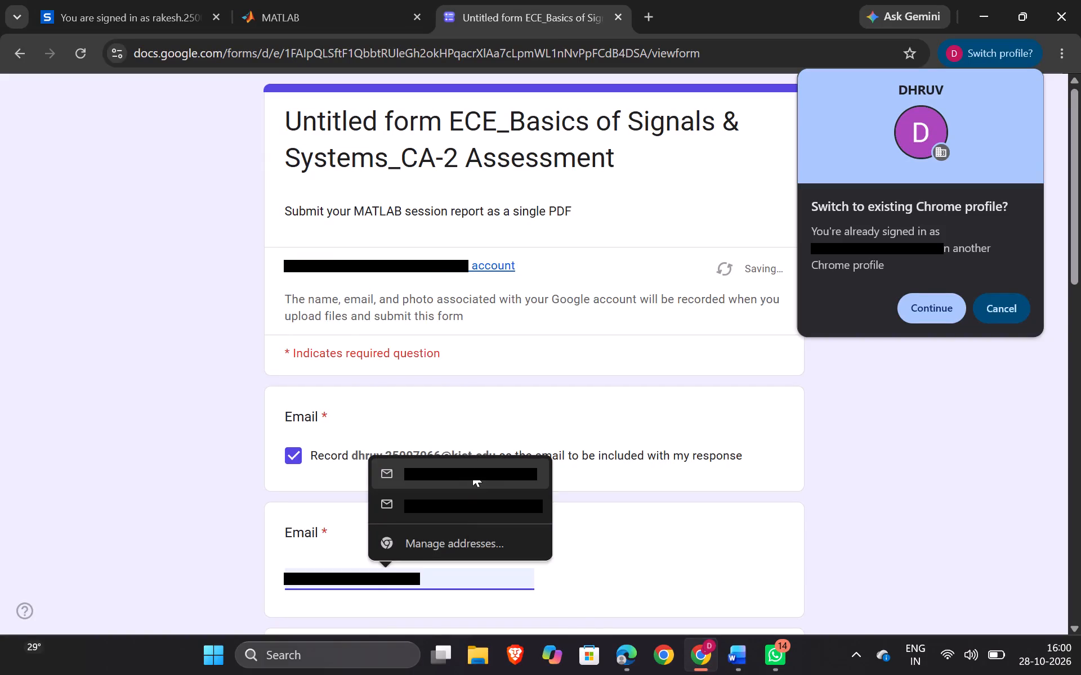
click(472, 472)
scroll(472, 472, down, 2)
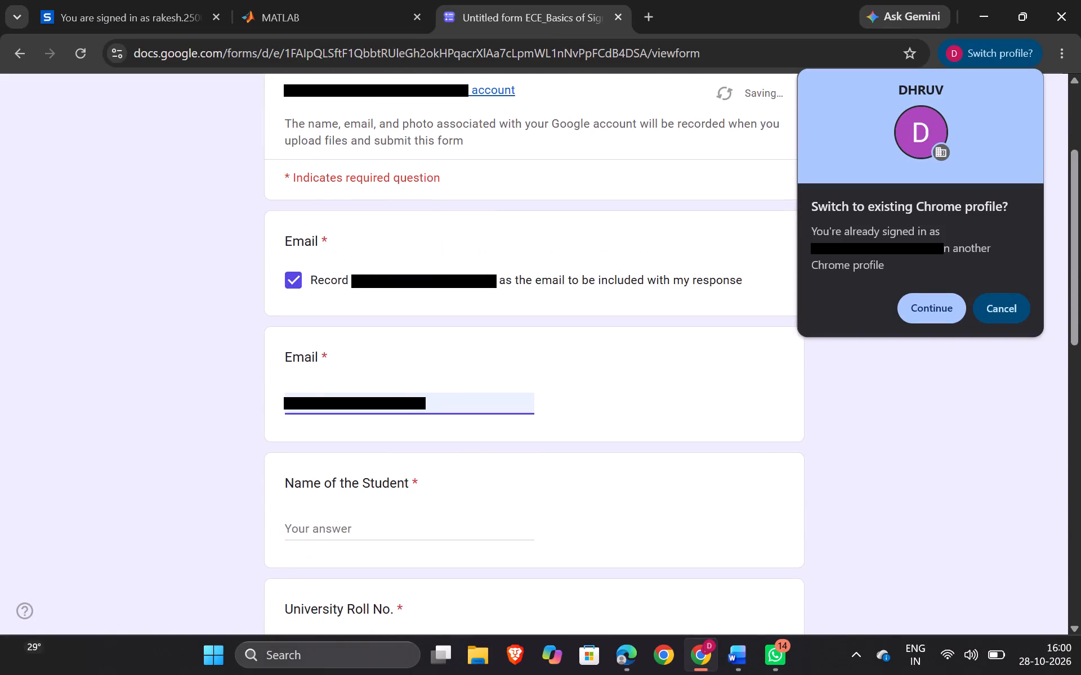
click(352, 541)
click(353, 532)
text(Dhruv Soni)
Enter the student's university roll number in the University Roll No. question.
scroll(353, 532, down, 2)
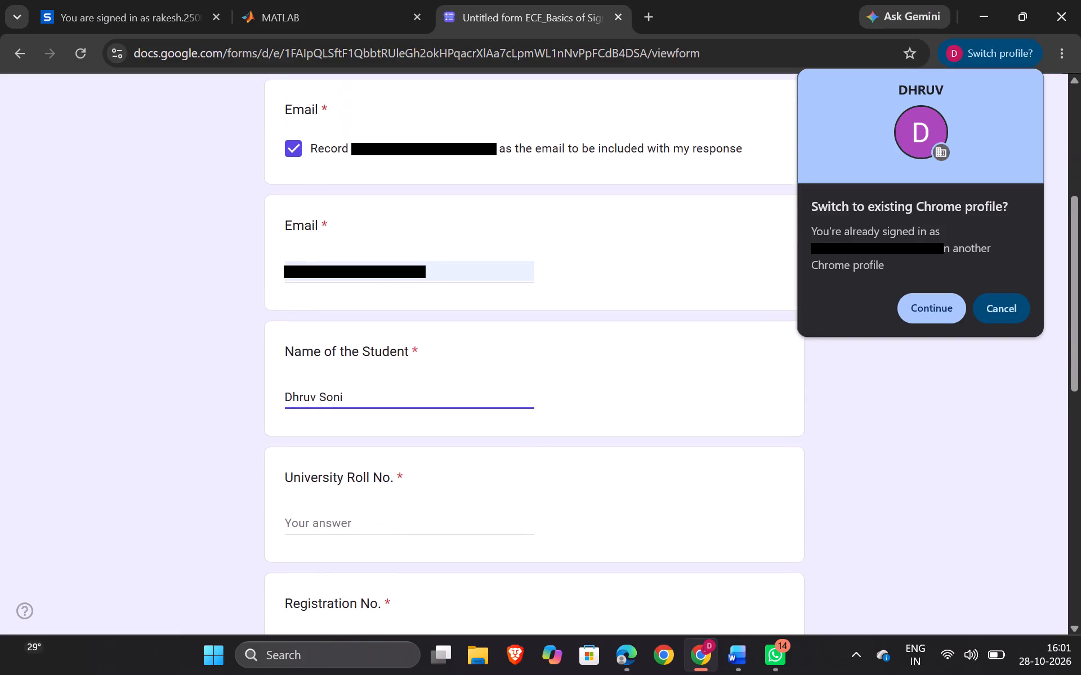
click(314, 533)
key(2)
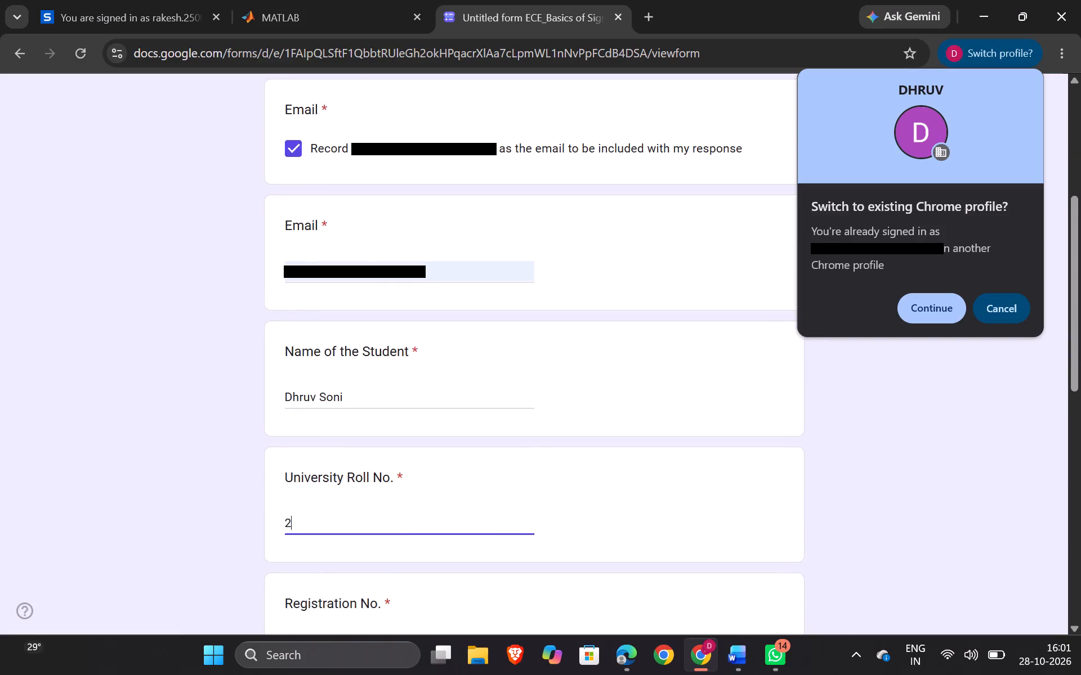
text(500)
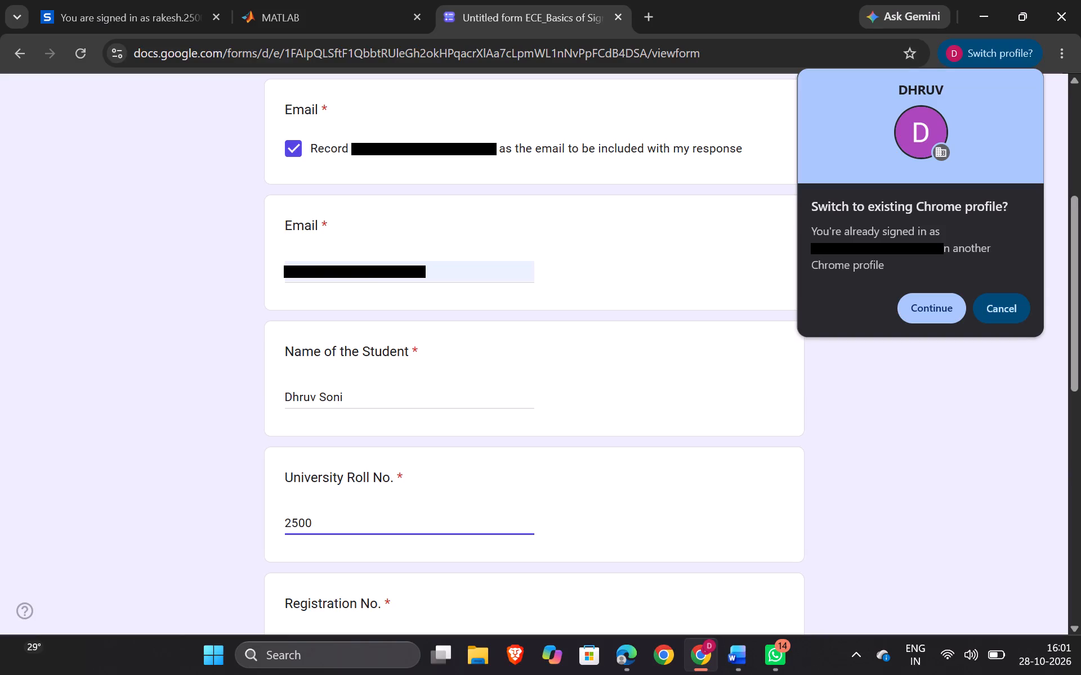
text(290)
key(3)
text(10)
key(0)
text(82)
Enter the student's registration number in the Registration No. question.
scroll(414, 490, down, 1)
click(353, 497)
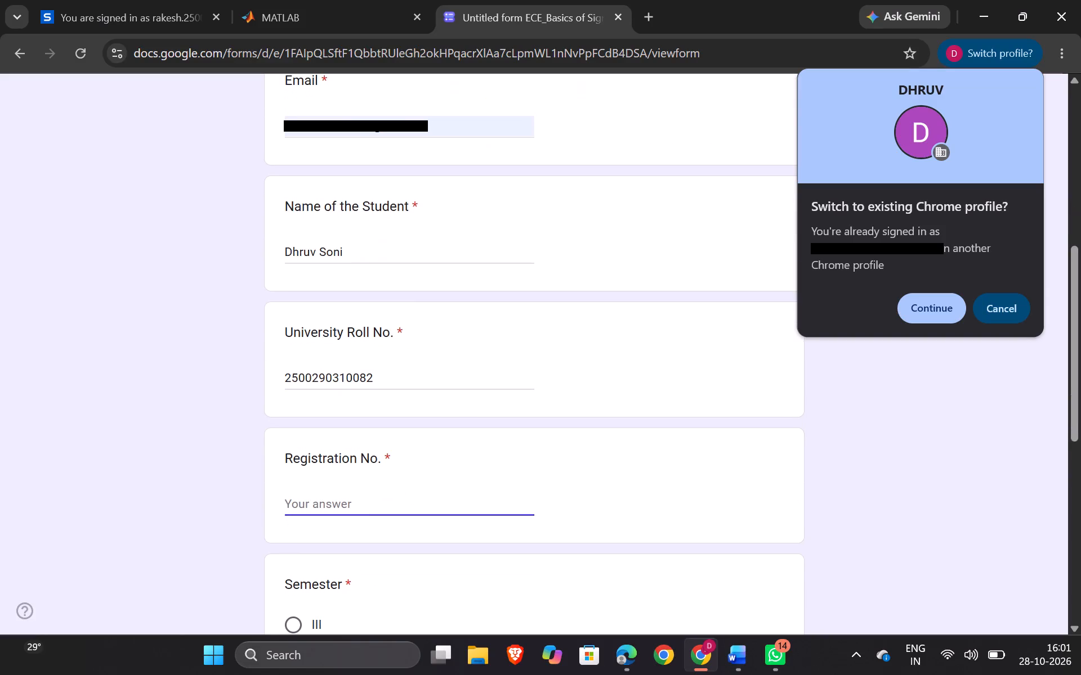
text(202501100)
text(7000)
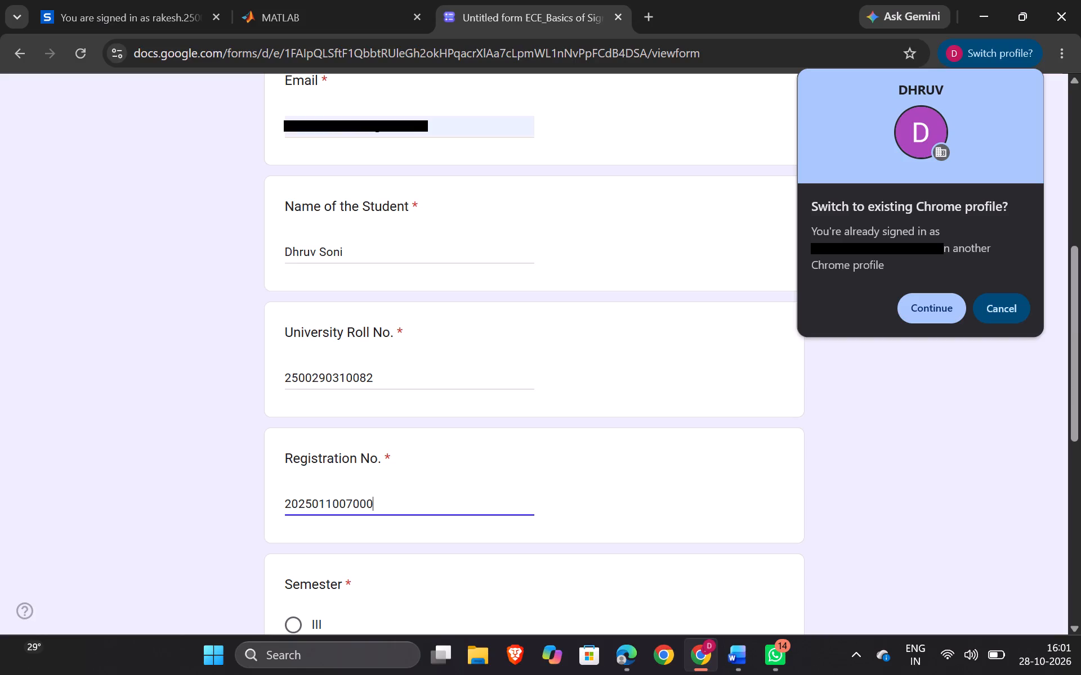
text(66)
Choose III for Semester and B for Section.
scroll(353, 497, down, 3)
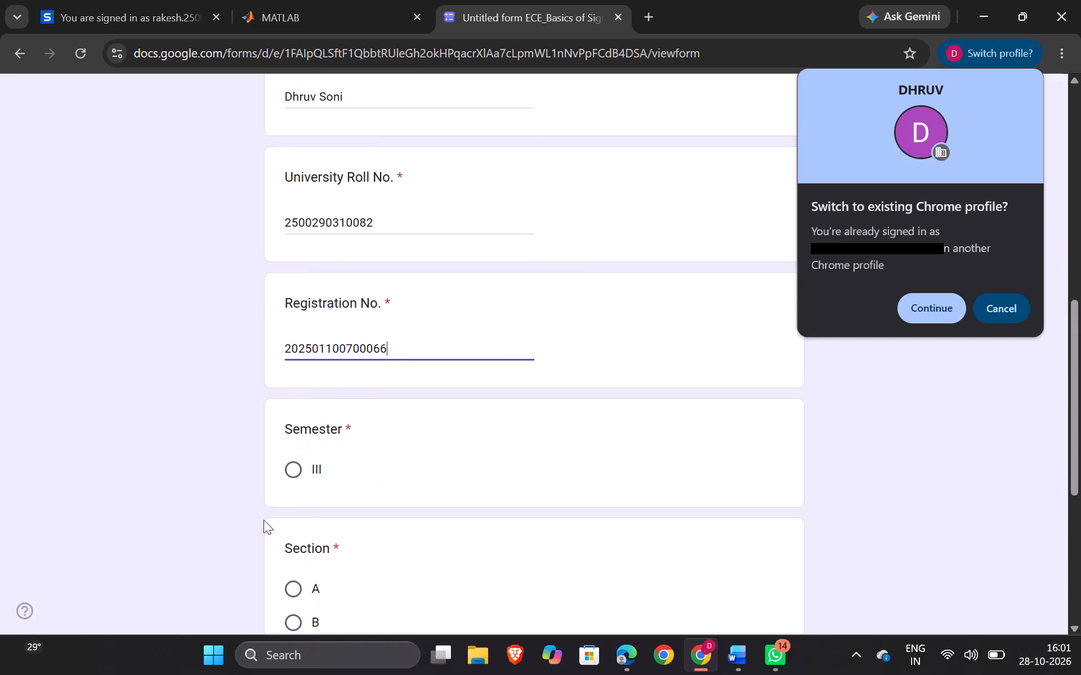
click(287, 470)
scroll(287, 470, down, 1)
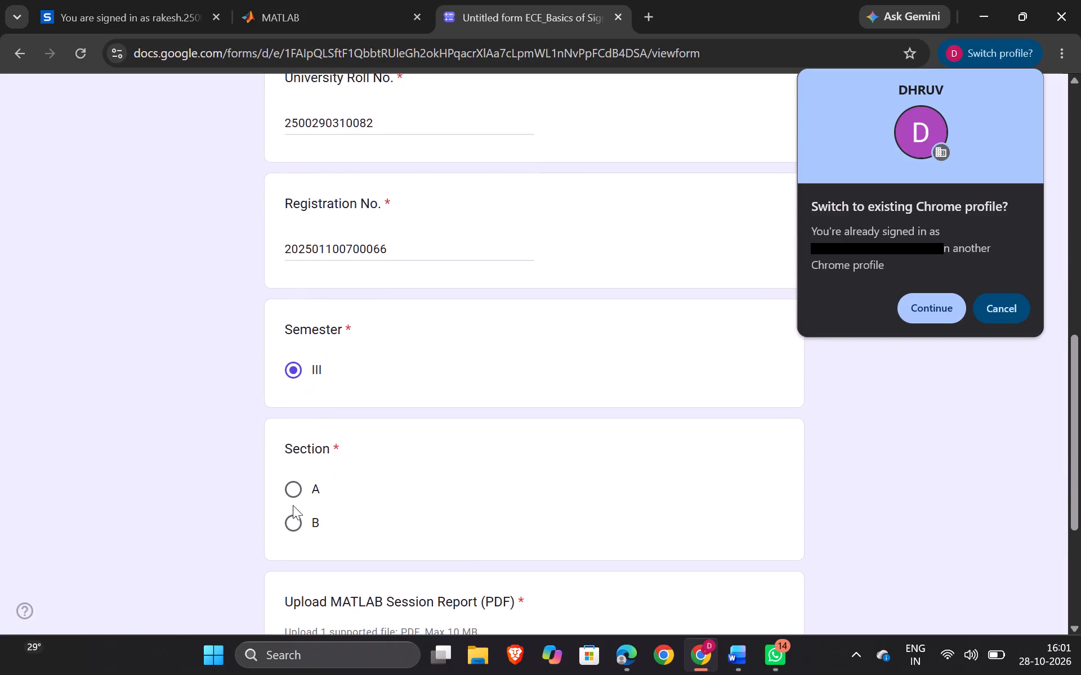
click(291, 521)
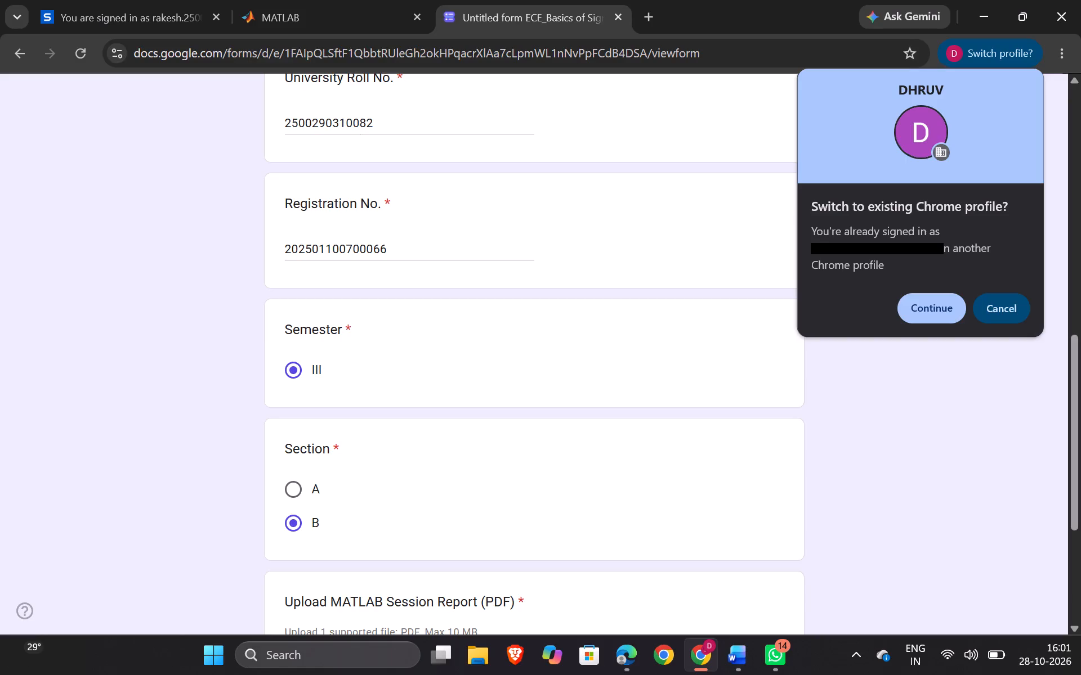
Open the file upload for the MATLAB Session Report question and look for the report PDF in the Downloads folder.
scroll(437, 185, down, 1)
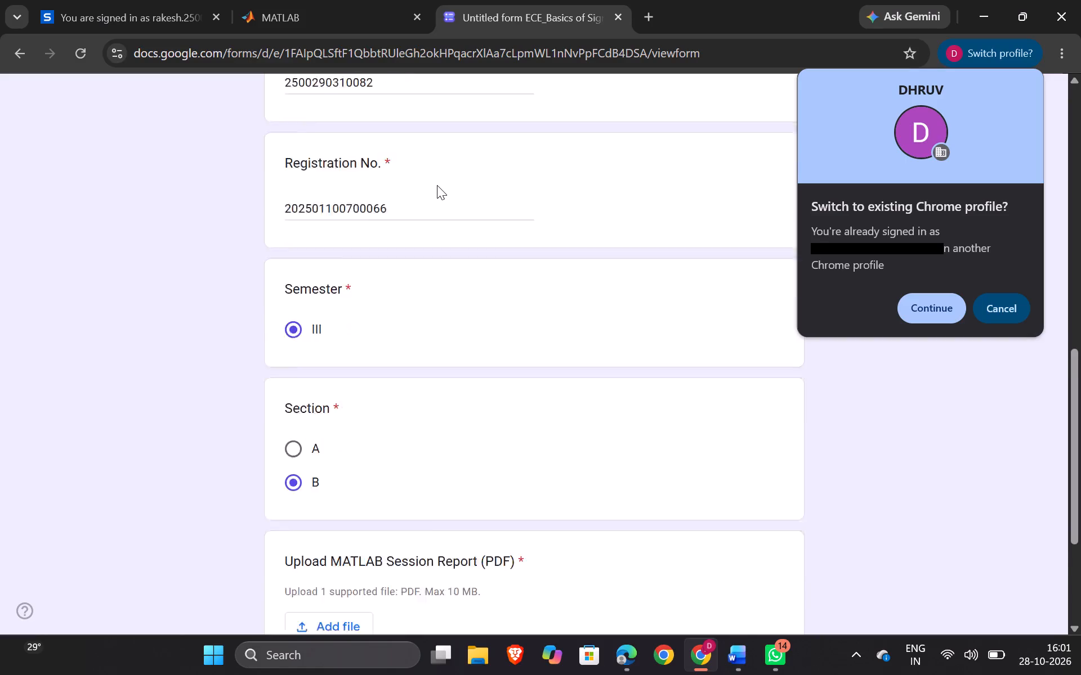
scroll(437, 185, down, 2)
click(354, 449)
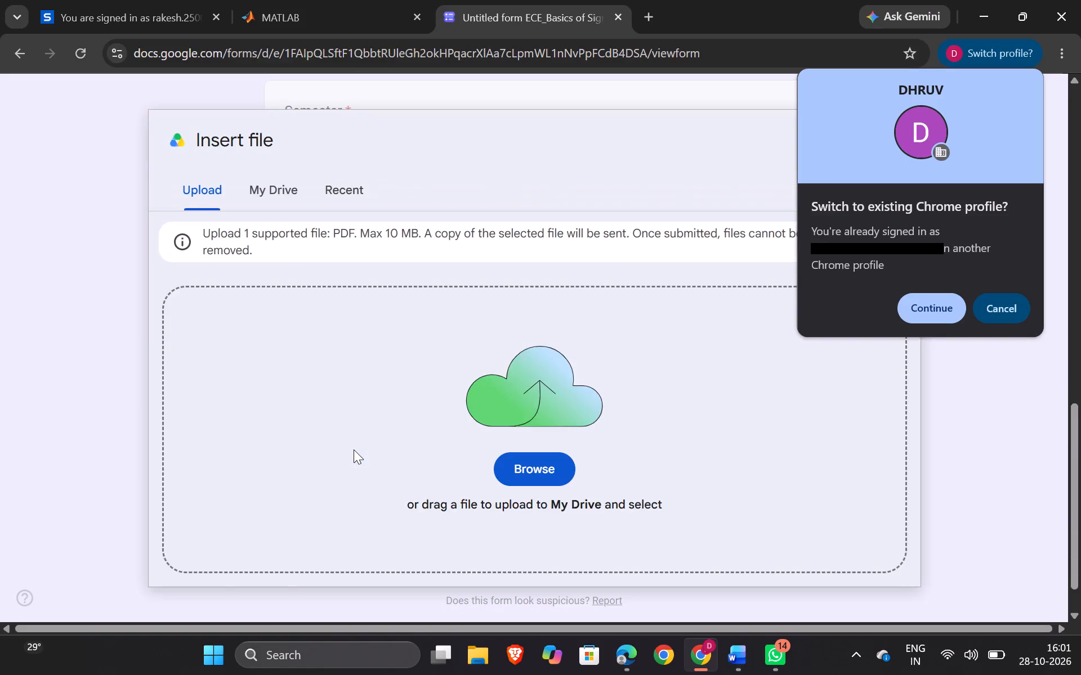
click(546, 475)
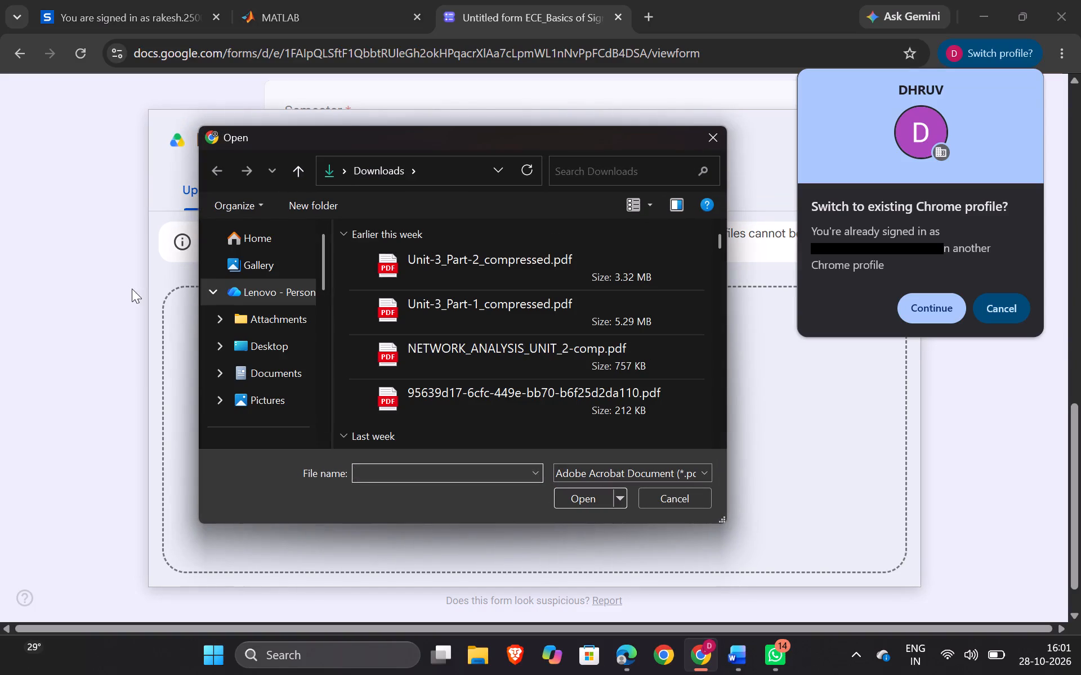
scroll(287, 408, down, 1)
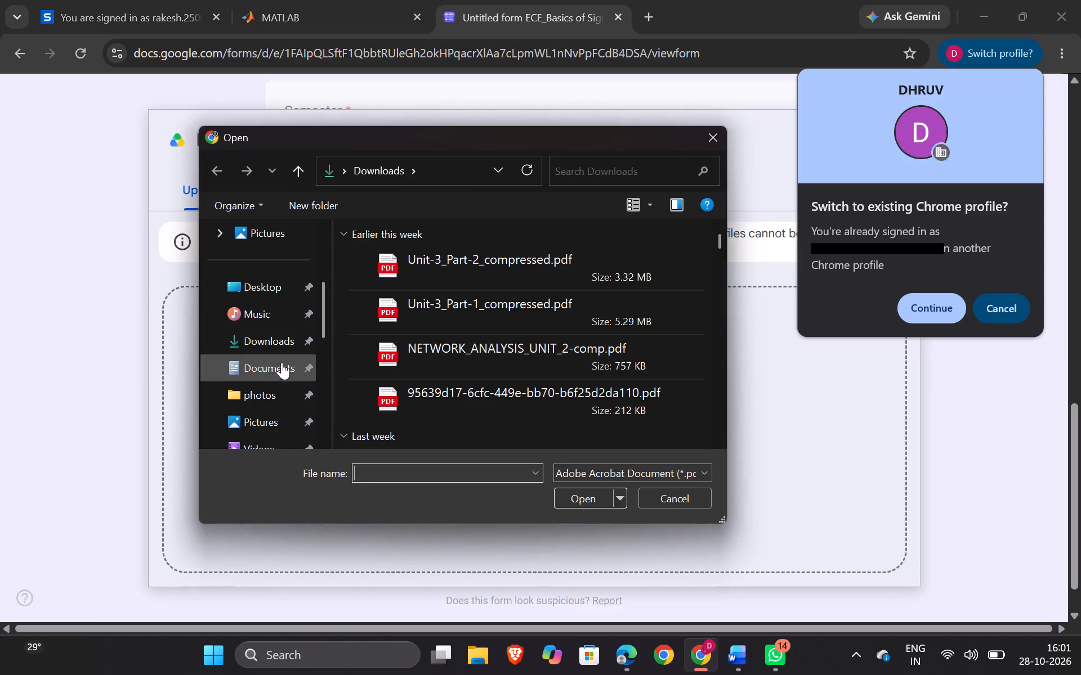
click(279, 336)
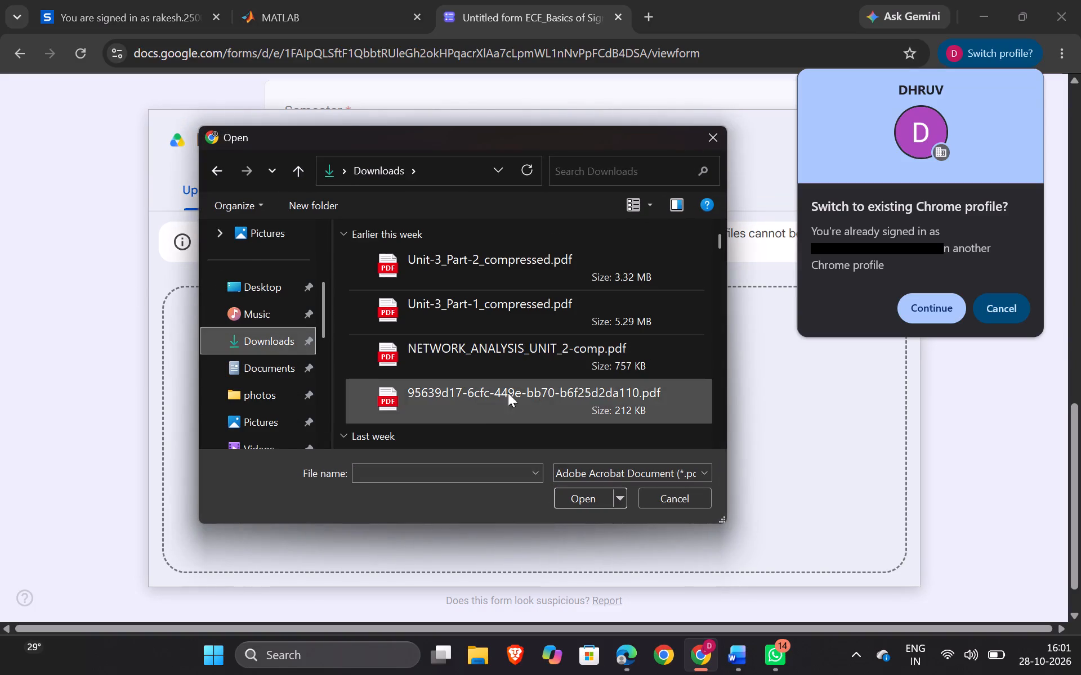
click(287, 337)
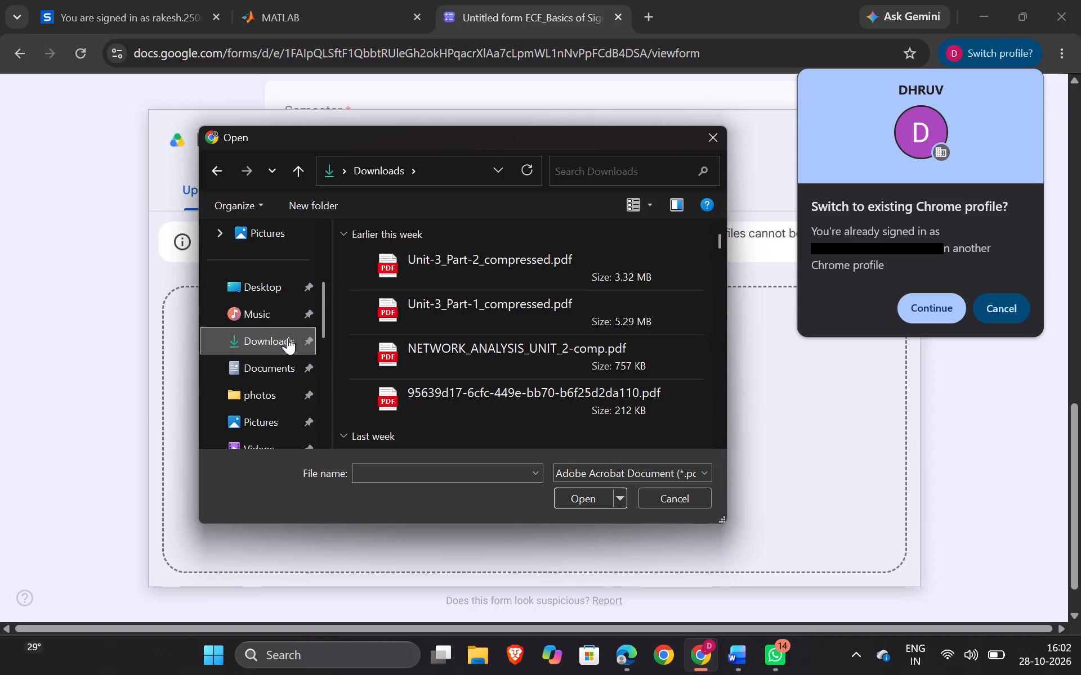
scroll(563, 385, up, 1)
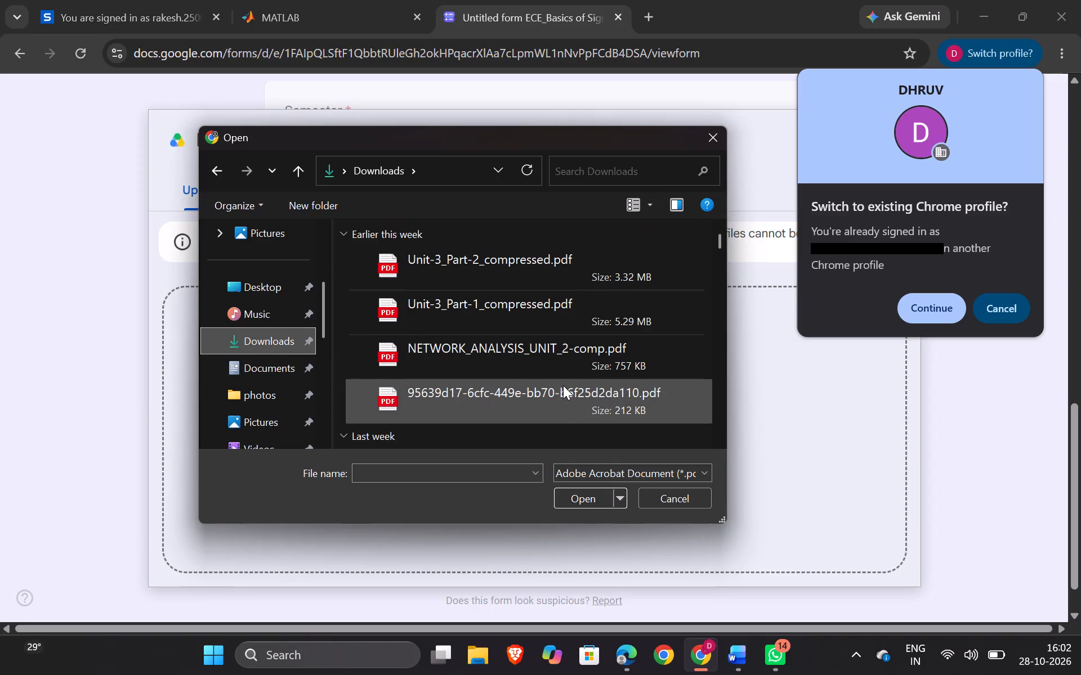
click(888, 438)
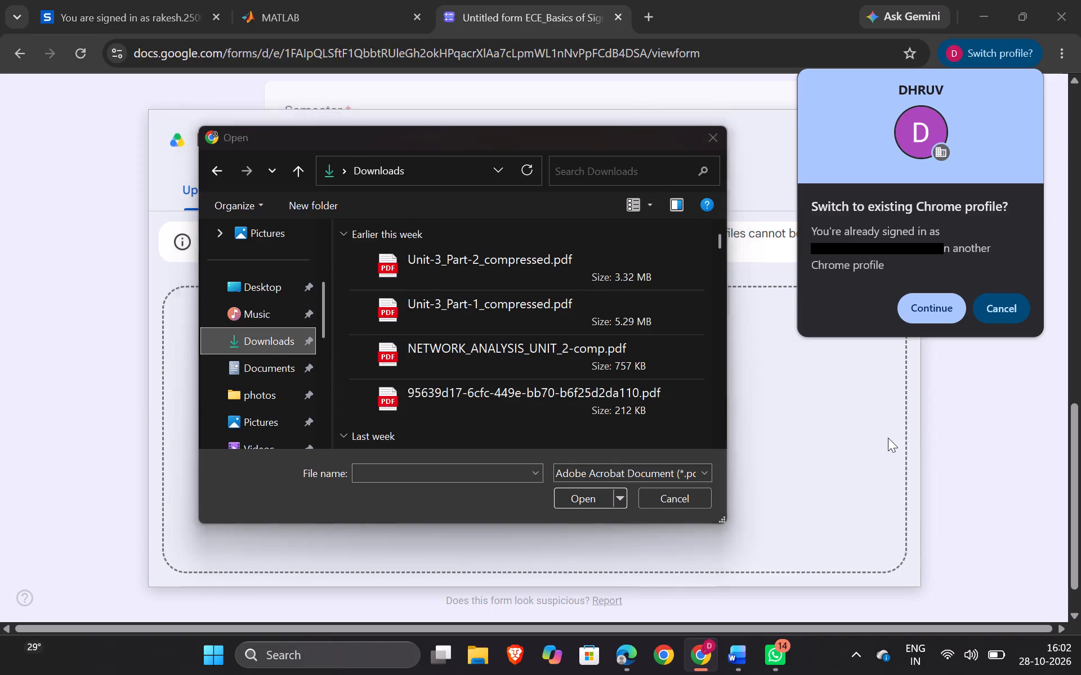
click(785, 447)
click(711, 134)
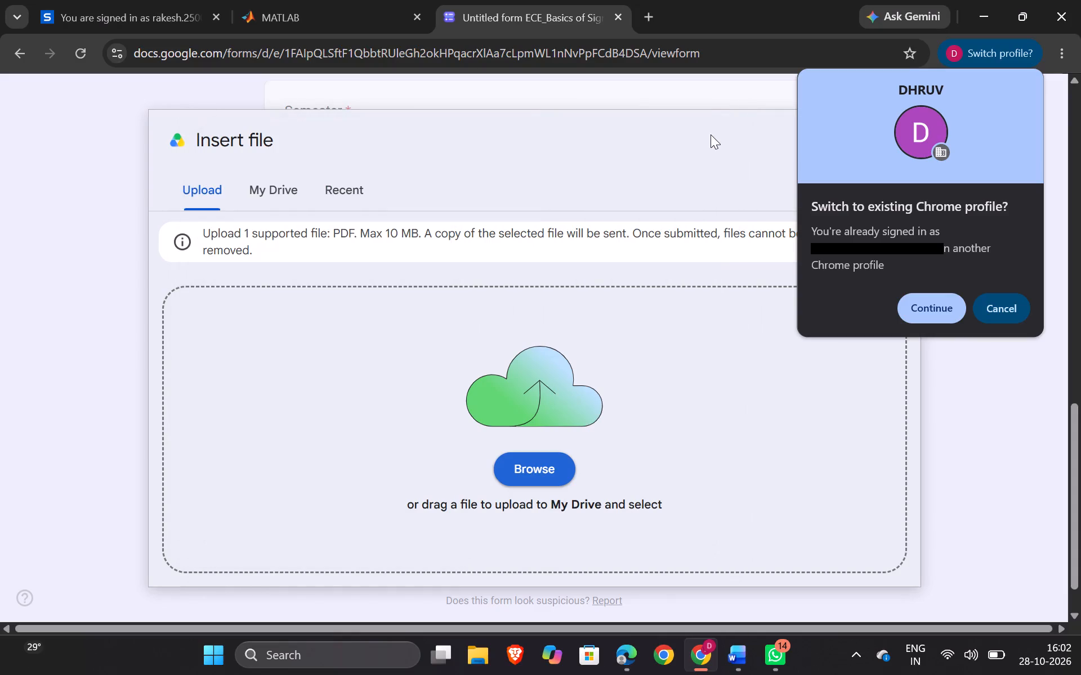
Look for the report PDF in the browser's download history, and in File Explorer's Downloads and Desktop folders.
click(1061, 50)
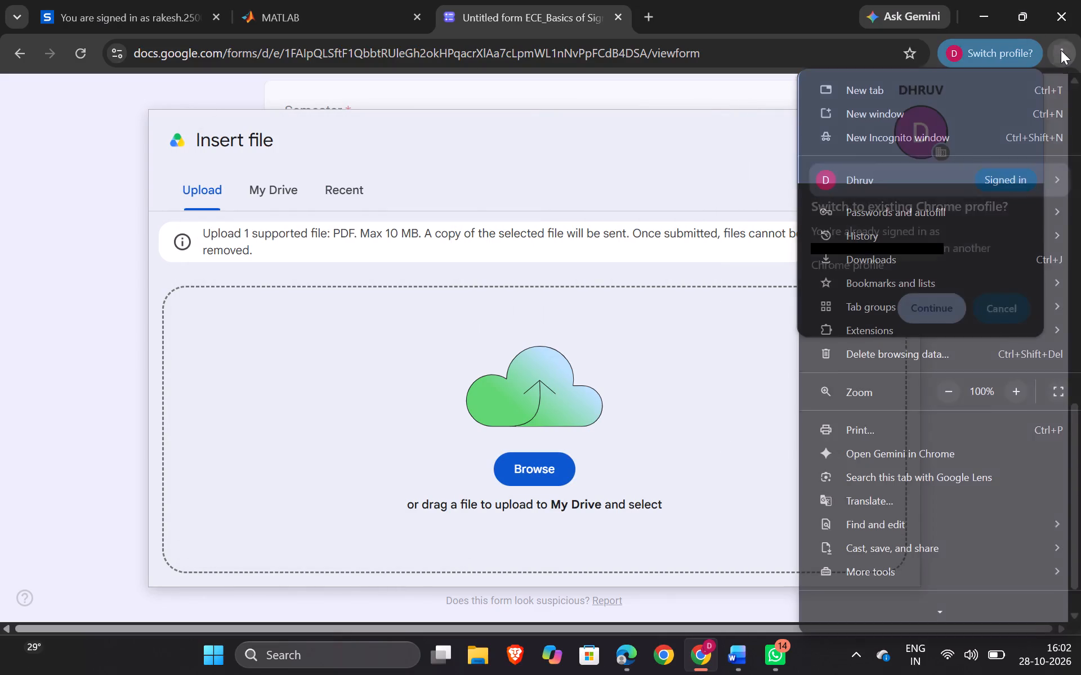
click(936, 253)
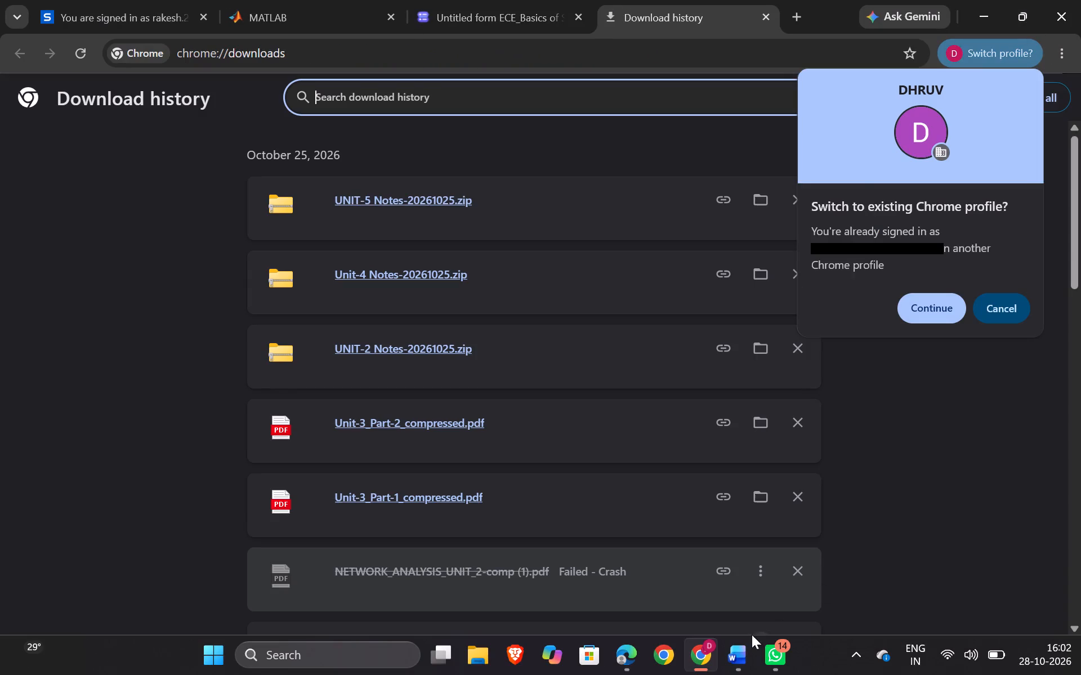
click(739, 646)
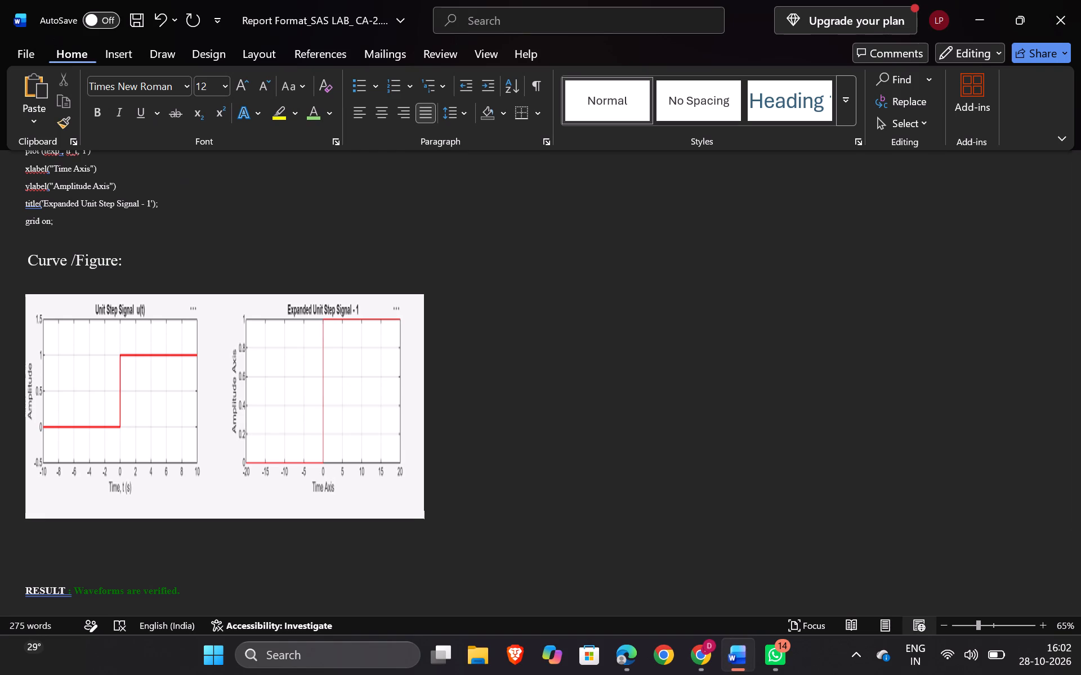
click(469, 649)
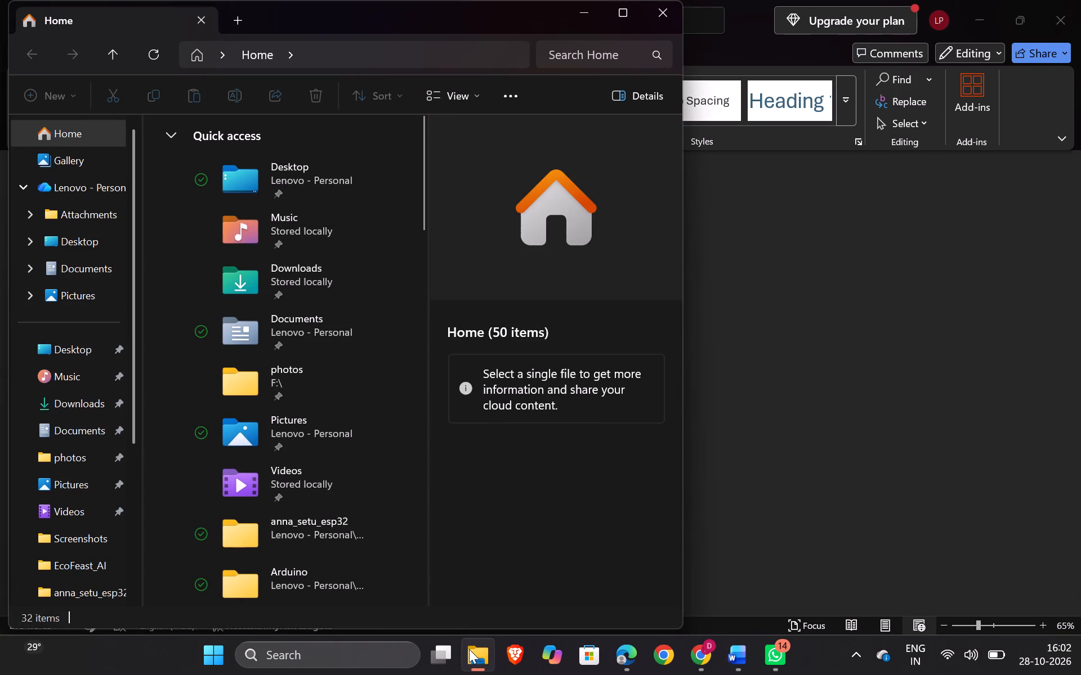
click(93, 400)
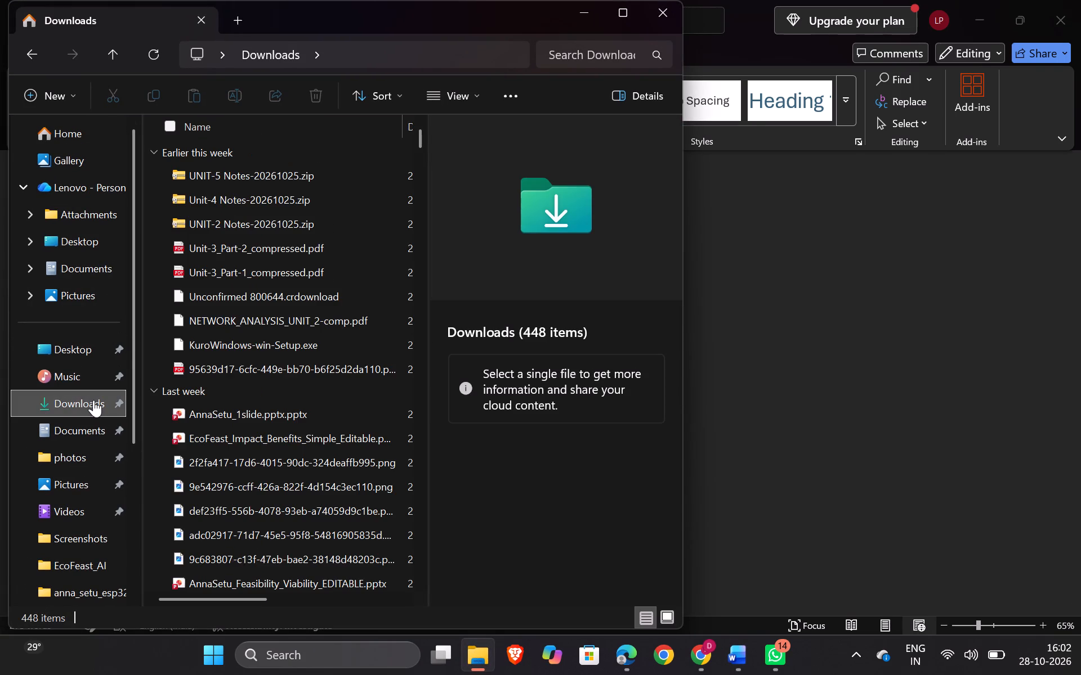
click(83, 349)
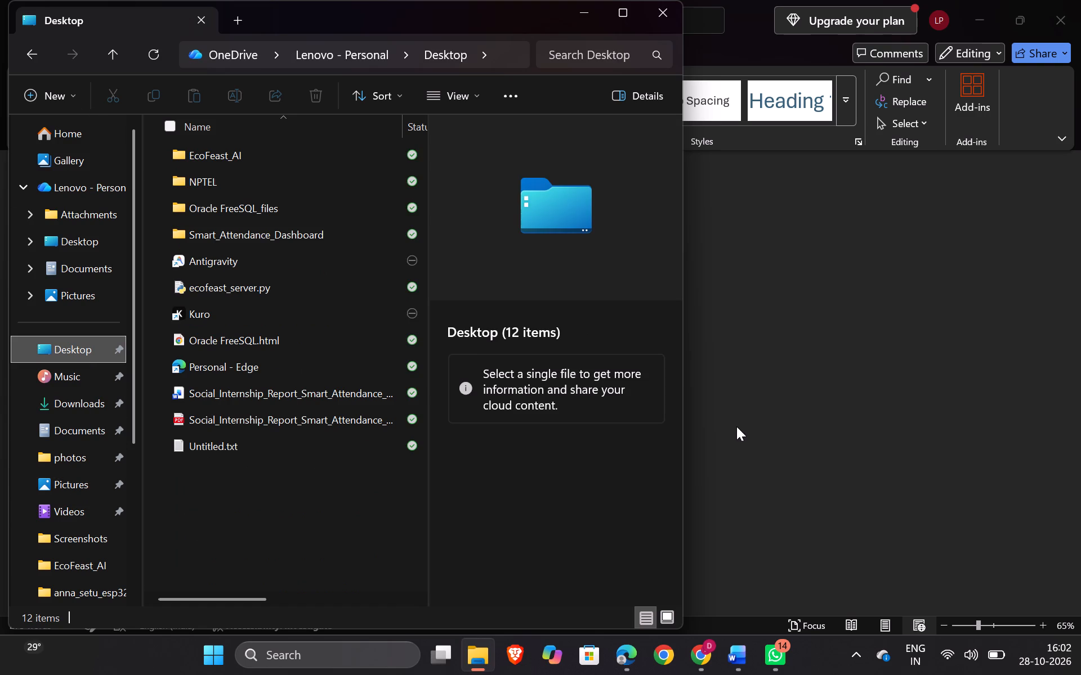
Switch back to the Report Format_SAS LAB_ CA-2 document in Word and start exporting it as a PDF.
click(838, 471)
click(740, 663)
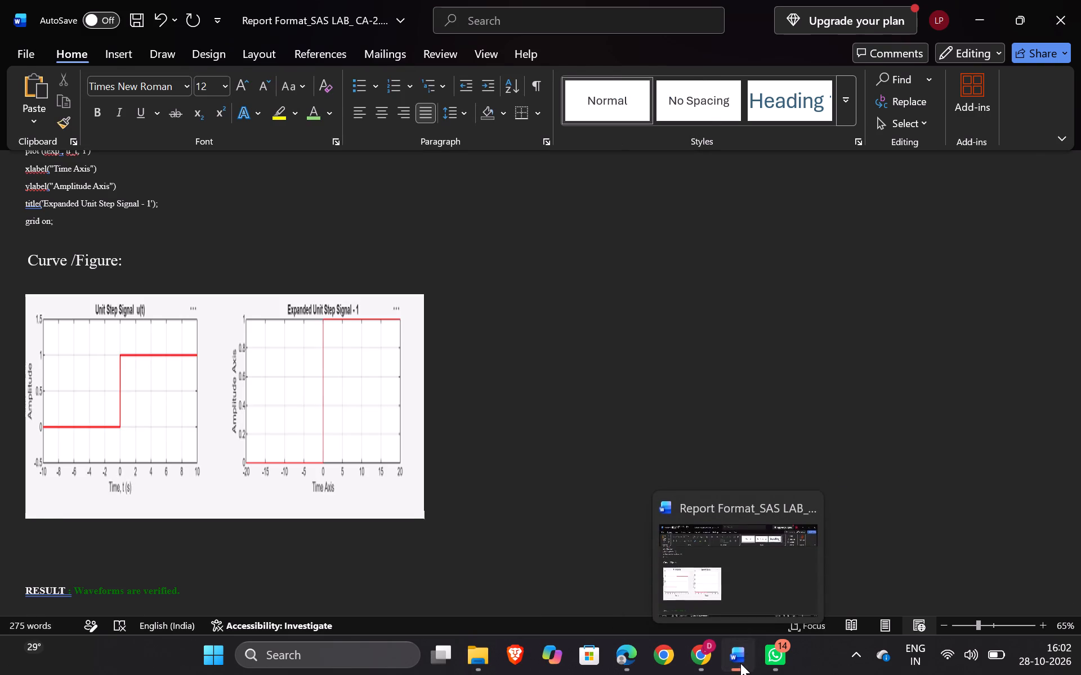
click(731, 656)
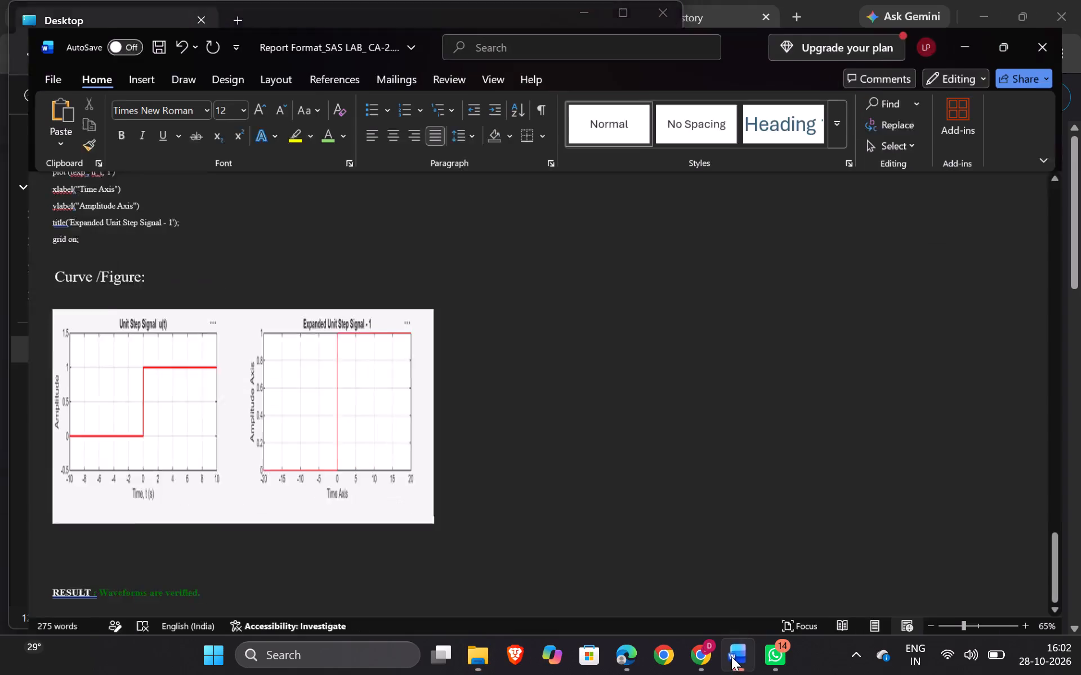
click(27, 50)
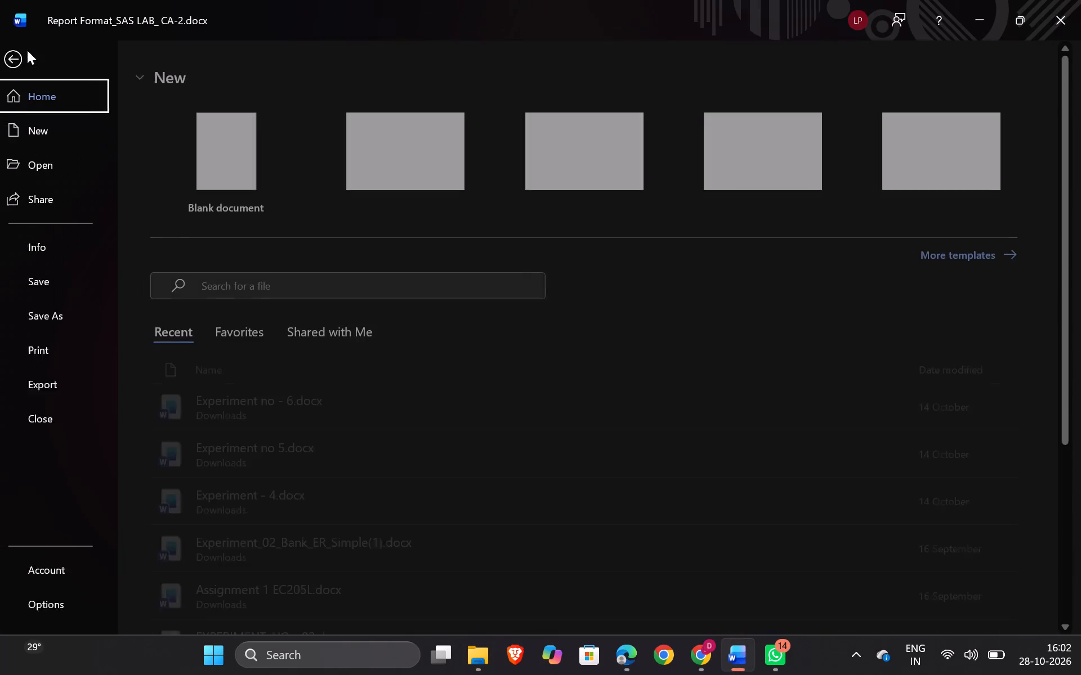
click(72, 352)
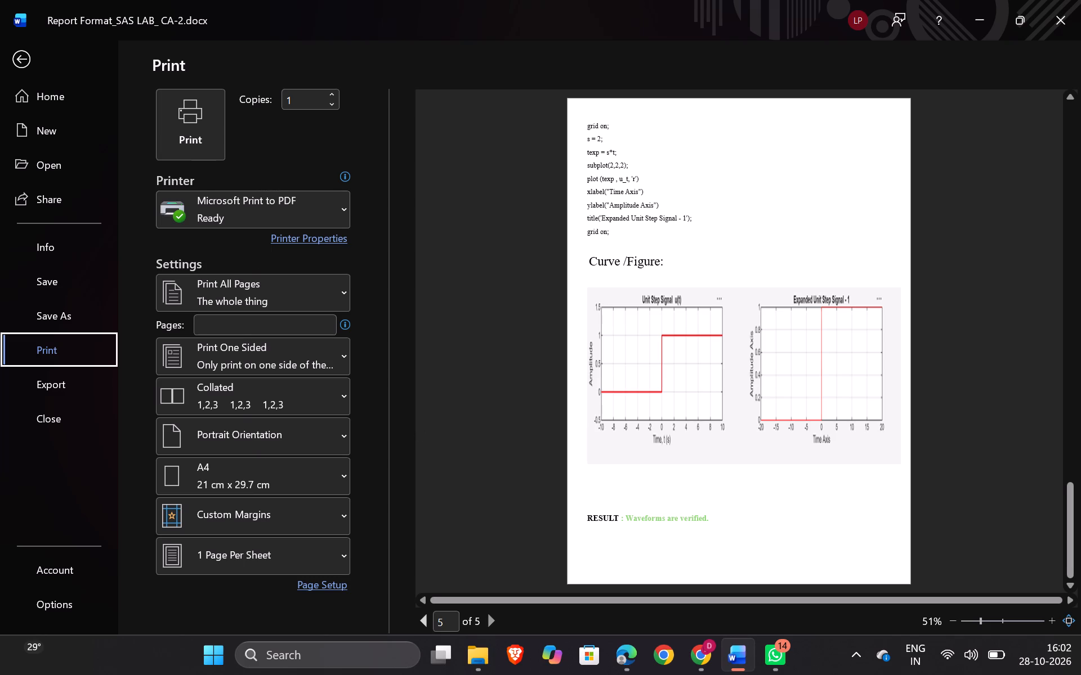
click(70, 372)
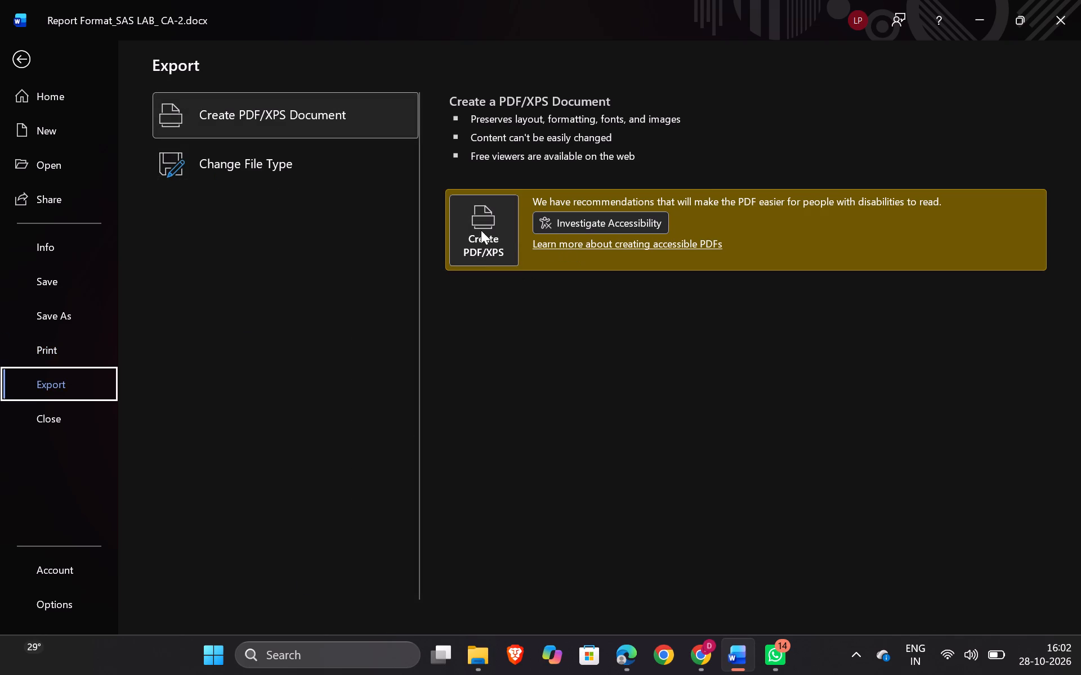
click(483, 231)
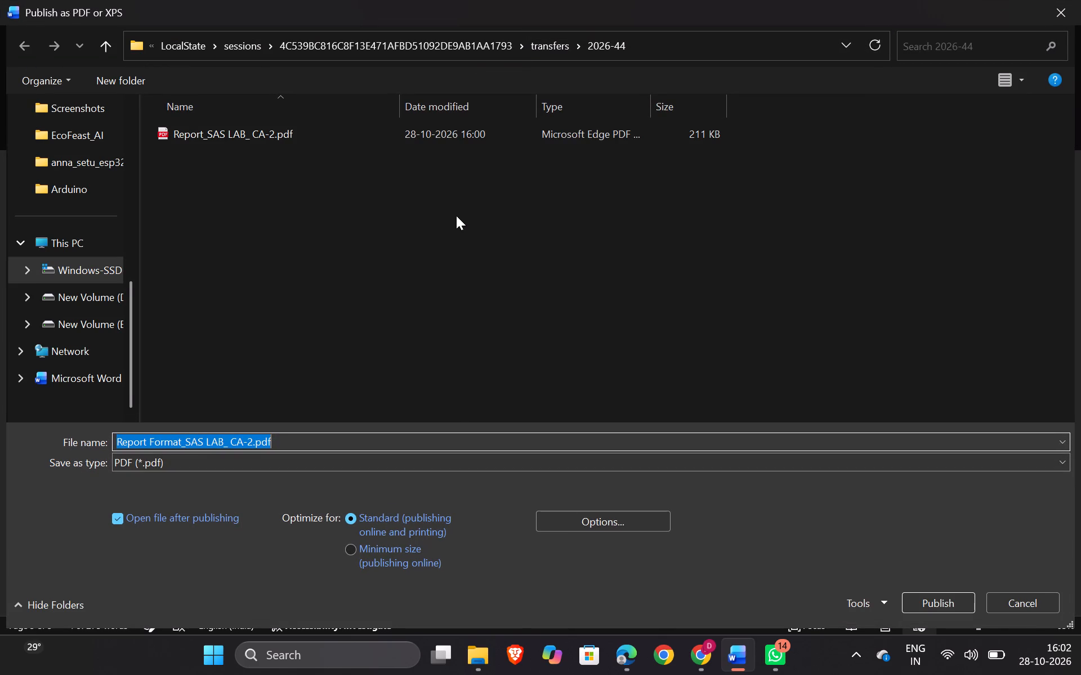
Publish the report as Report Format_SAS LAB_ CA-2.pdf in the Downloads folder, with standard optimization.
right_click(306, 136)
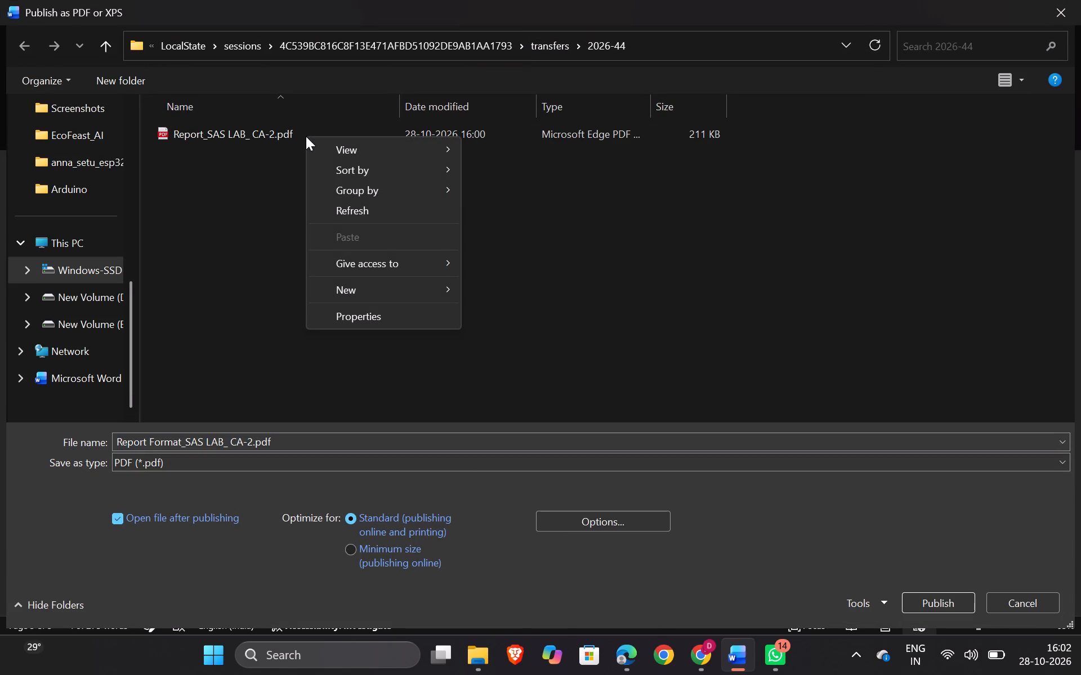
click(231, 212)
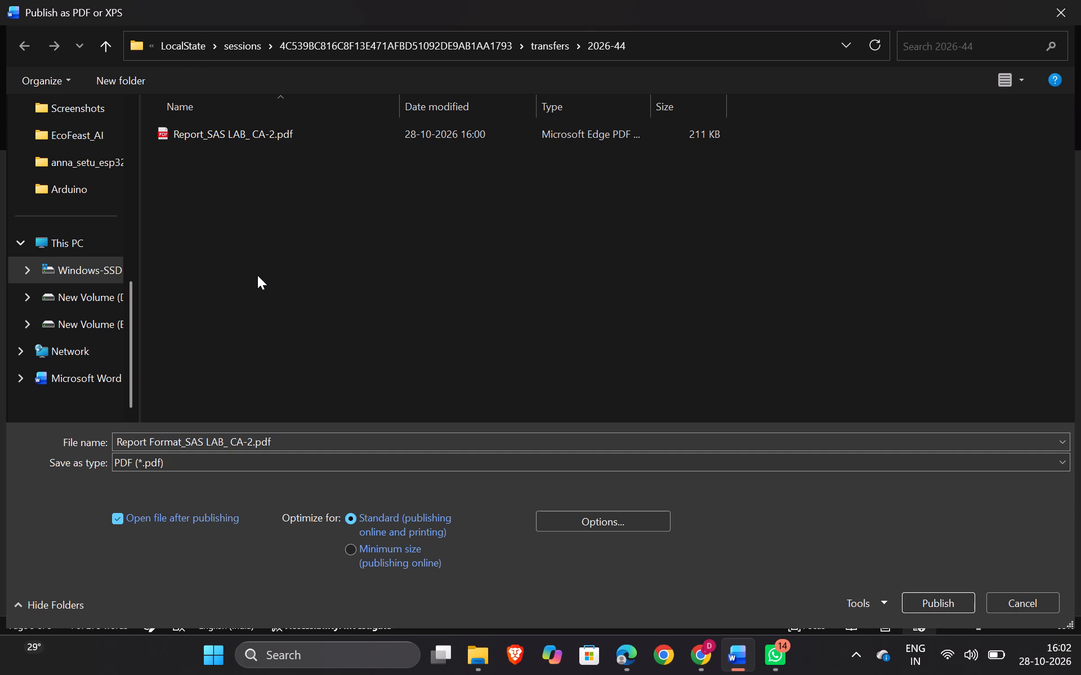
scroll(97, 307, down, 3)
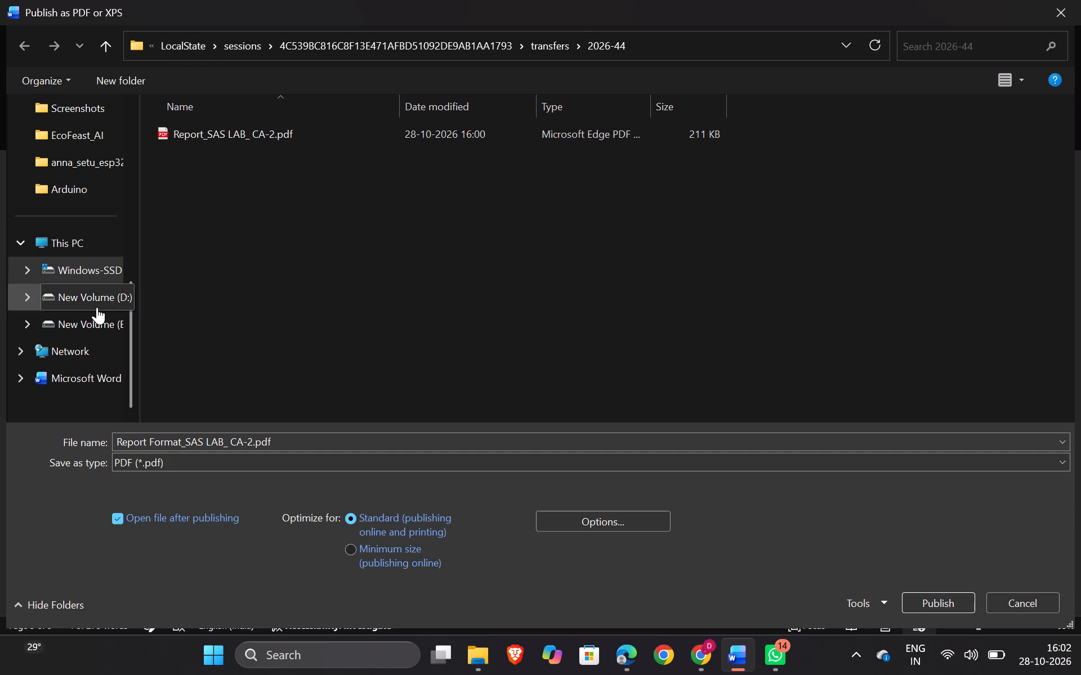
scroll(97, 307, down, 5)
scroll(97, 307, up, 4)
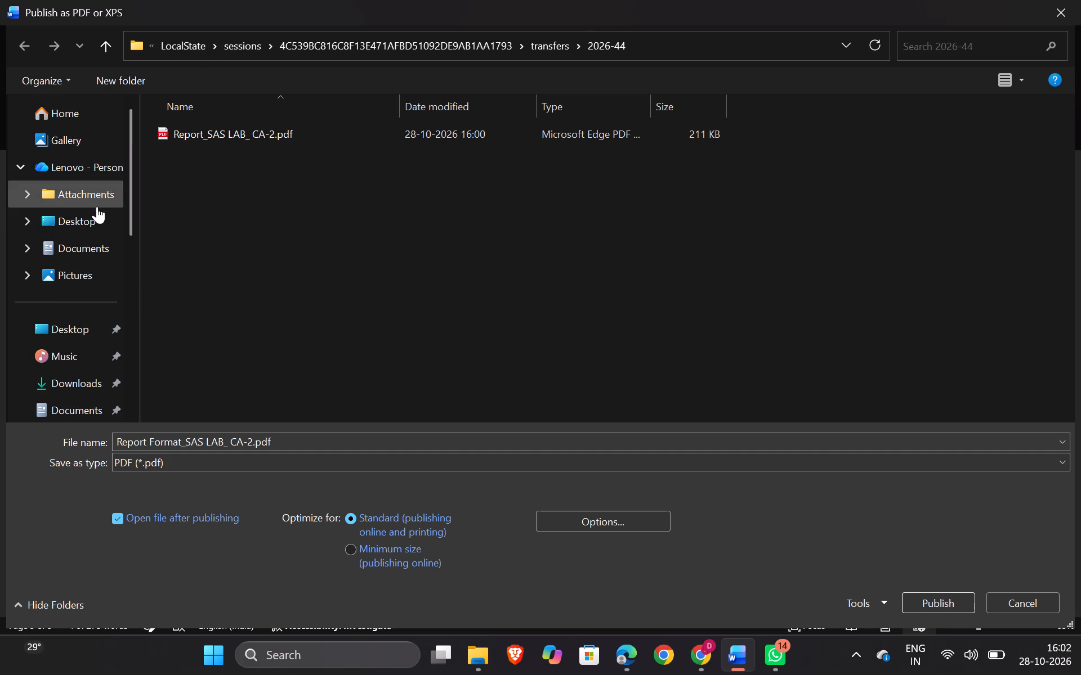
click(88, 379)
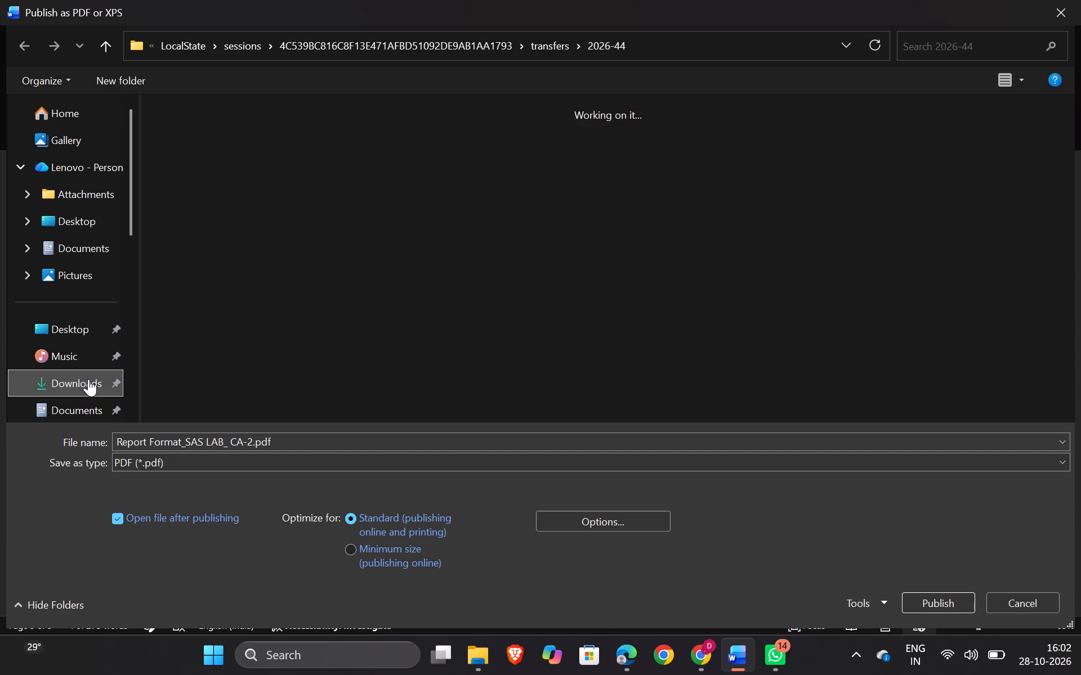
key(ctrl+v)
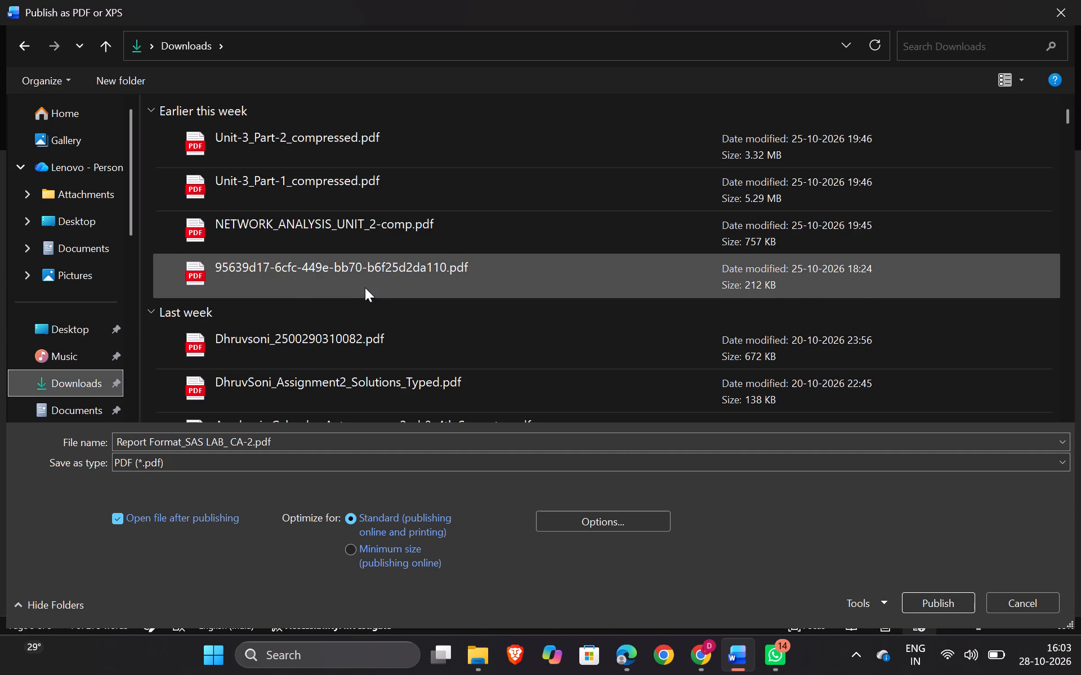
click(947, 601)
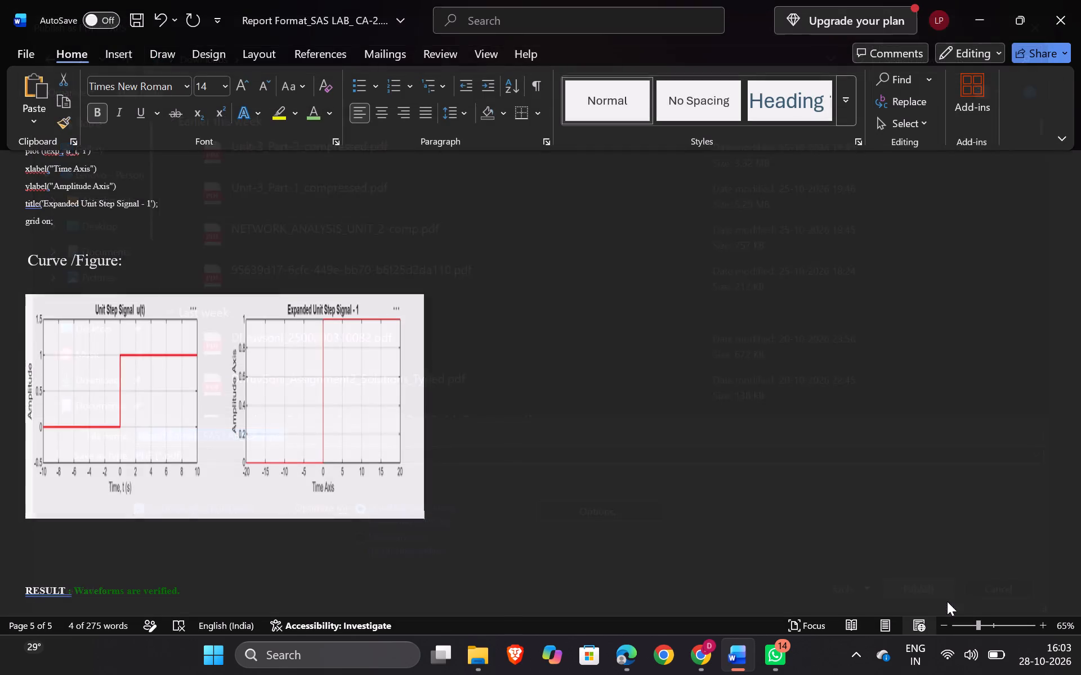
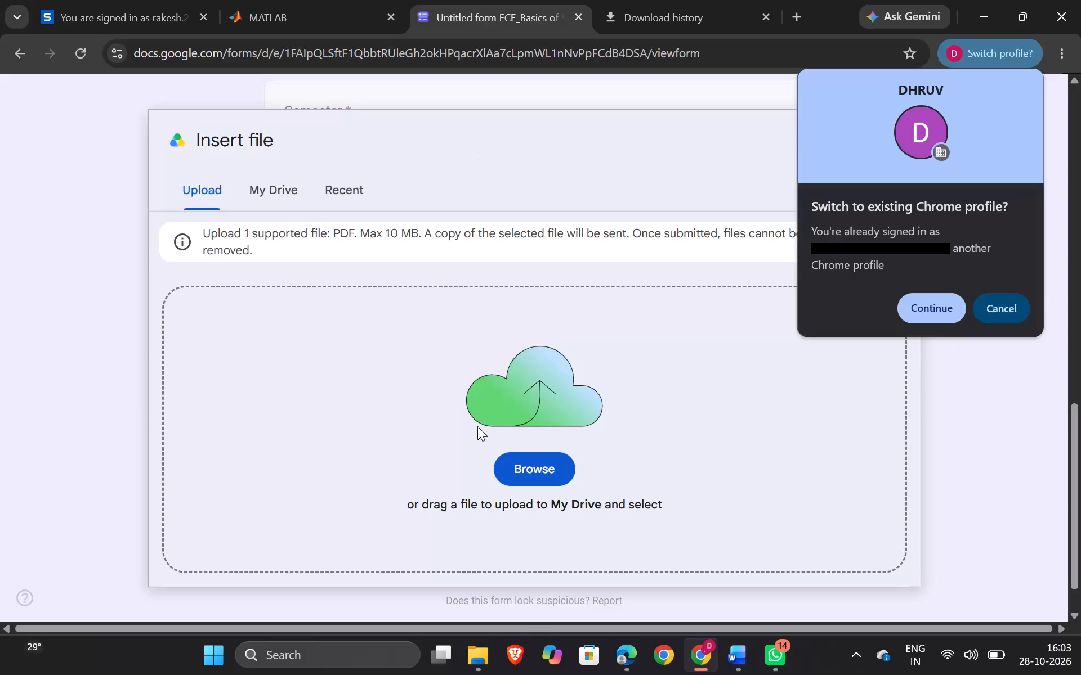
Upload Report Format_SAS LAB_ CA-2.pdf from the Downloads folder as the MATLAB Session Report answer.
click(501, 454)
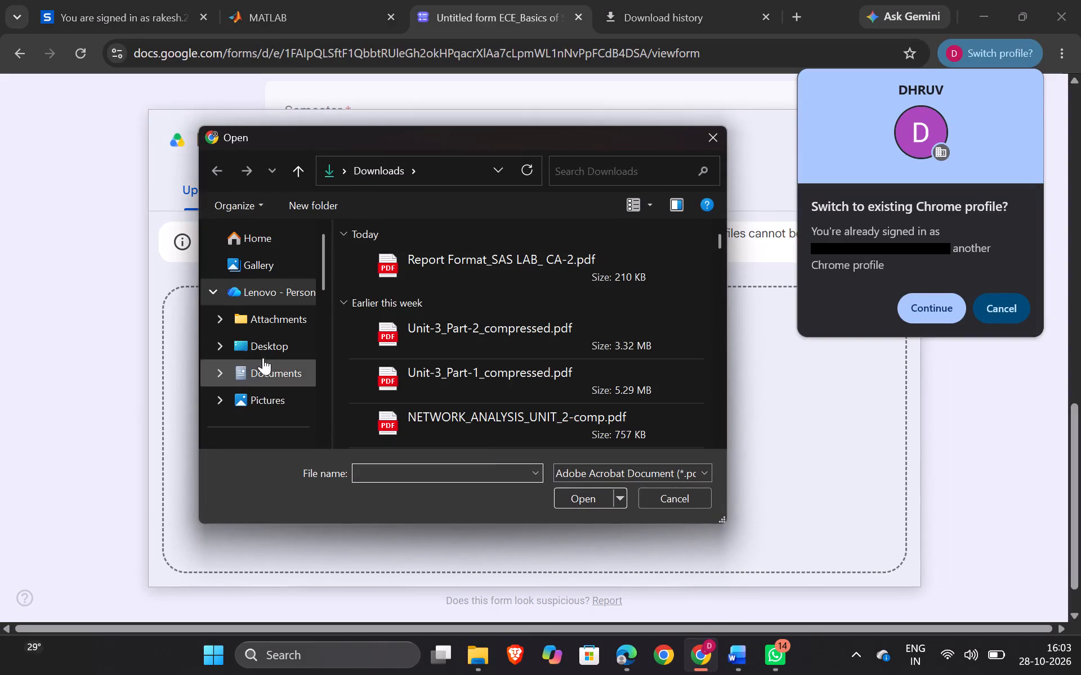
click(568, 267)
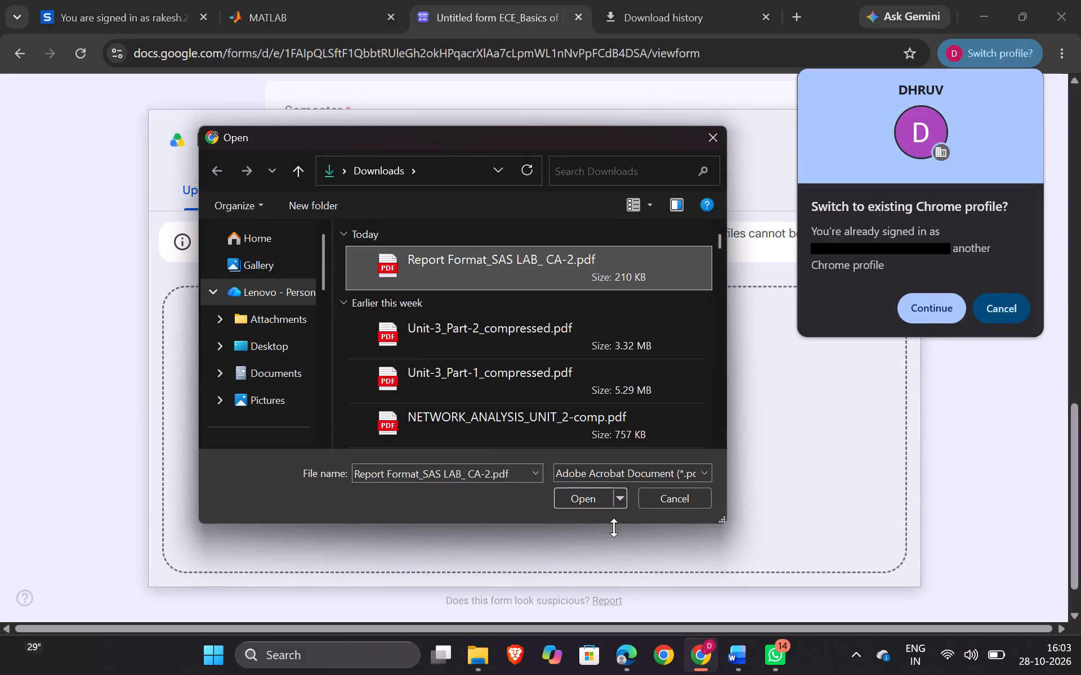
click(586, 494)
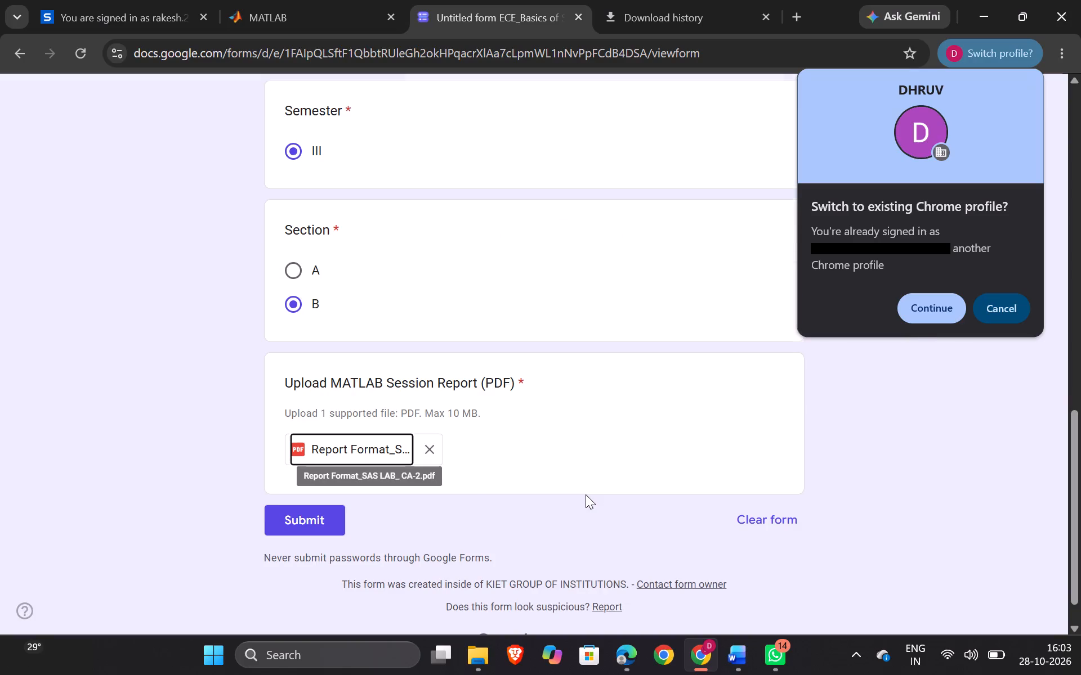
Check the filled-in answers and submit the CA-2 Assessment form.
scroll(586, 494, up, 6)
scroll(586, 494, down, 1)
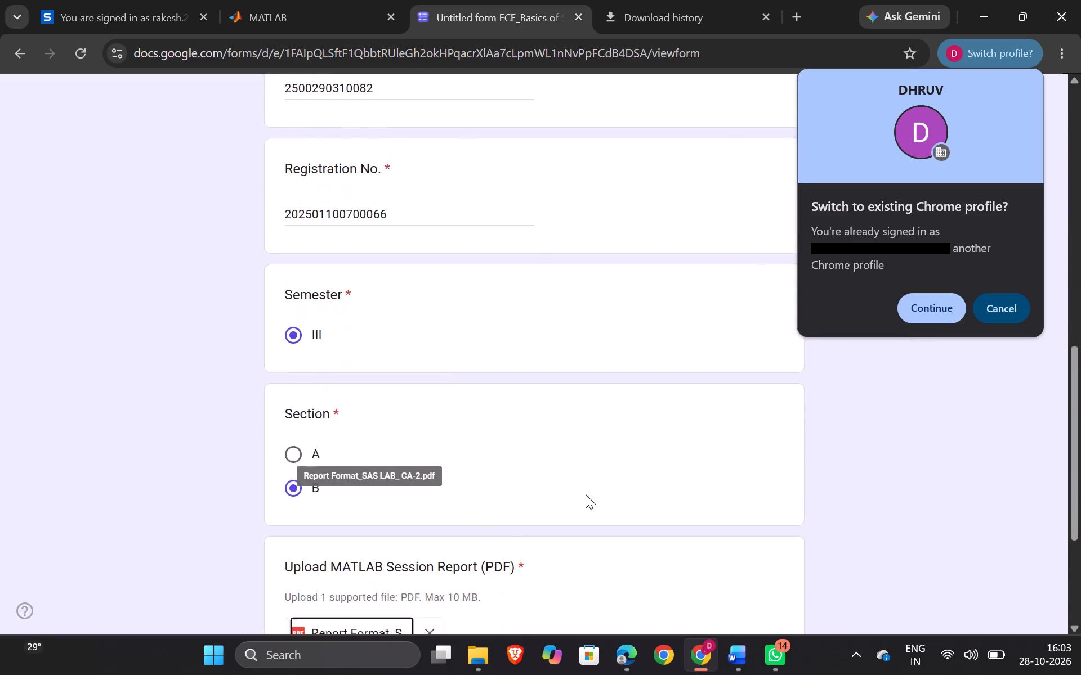
scroll(574, 407, down, 1)
click(310, 478)
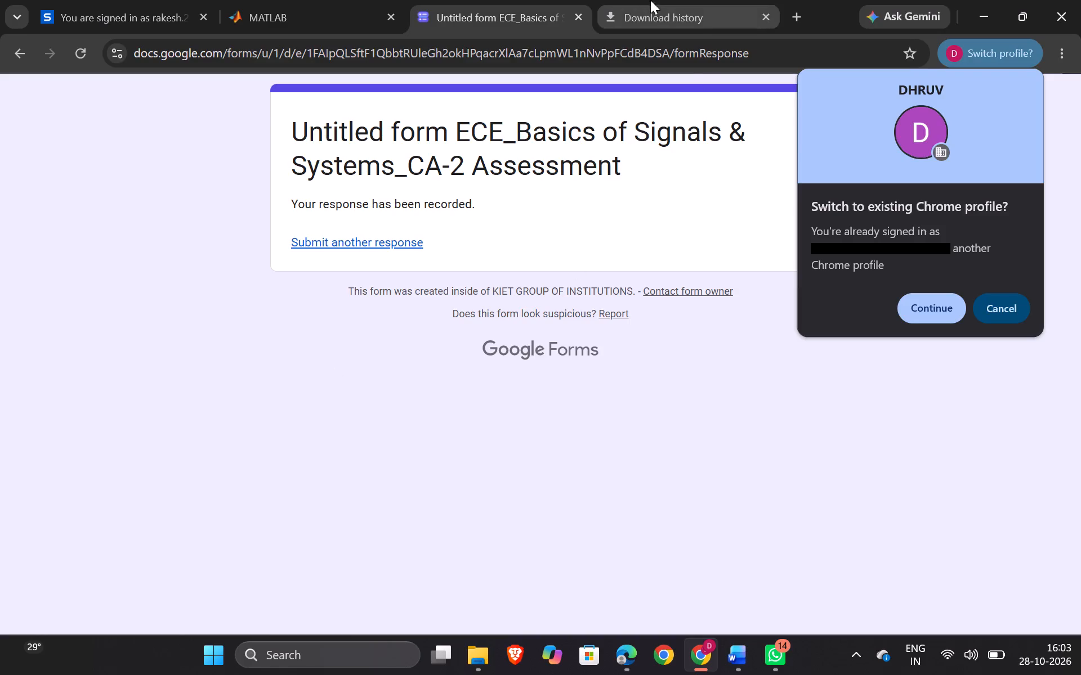
Close the browser window with the form and MATLAB tabs.
click(1079, 4)
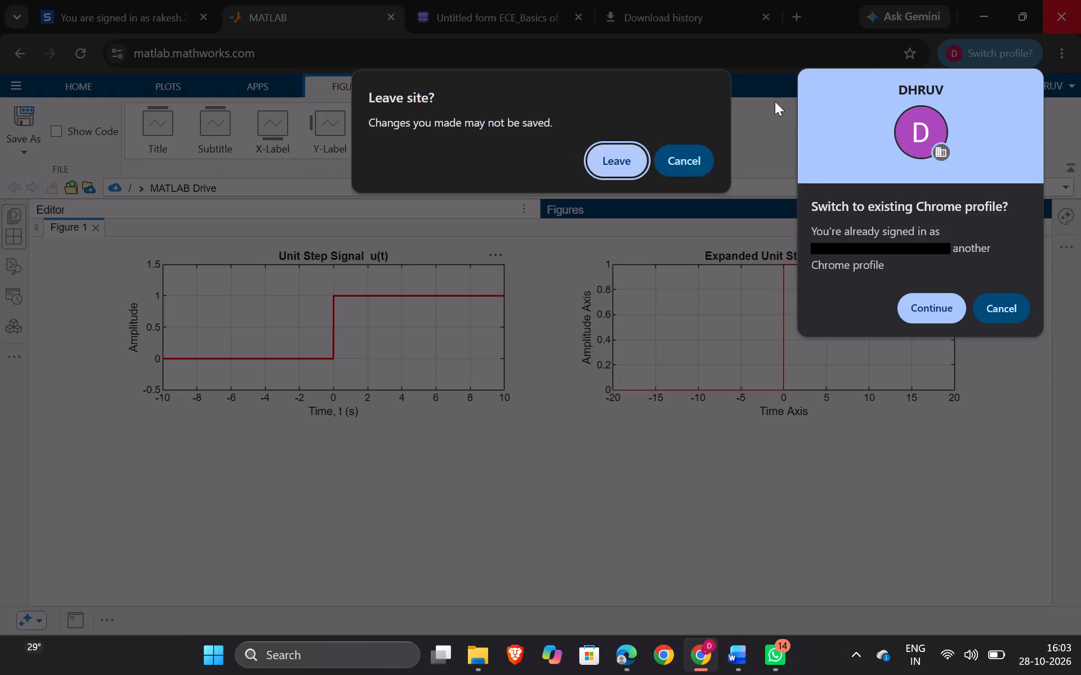